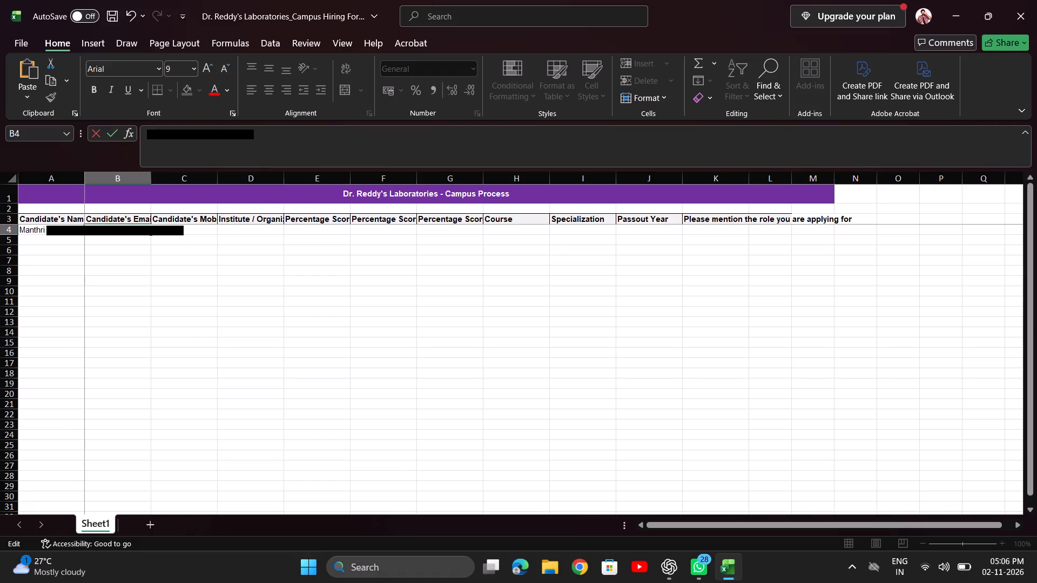
Finish the candidate's email entry in cell B4.
left_click_drag(151, 220, 160, 220)
left_click(195, 259)
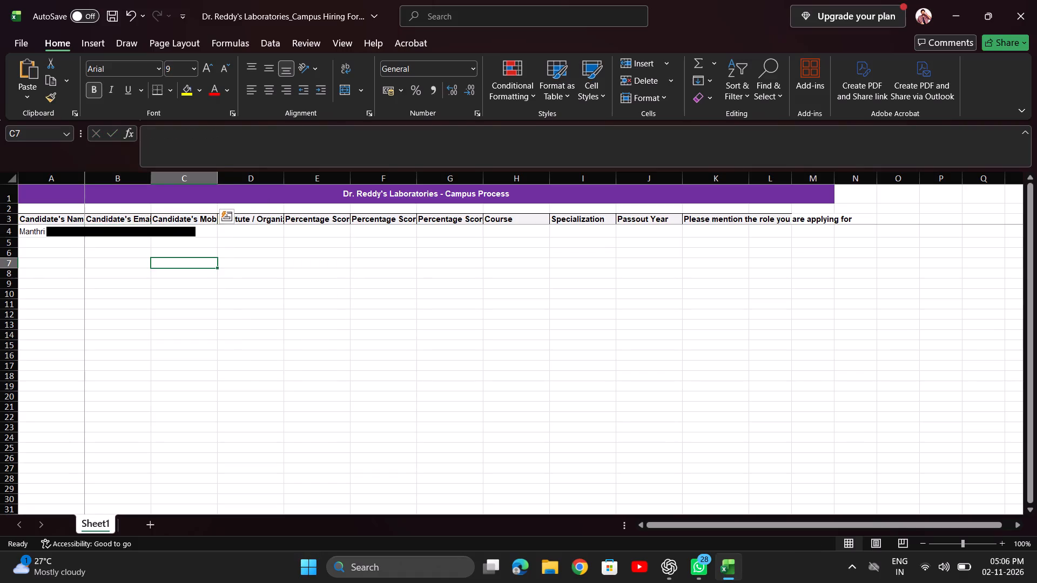
Open cell C4 under the candidate's mobile number heading for data entry.
left_click(204, 229)
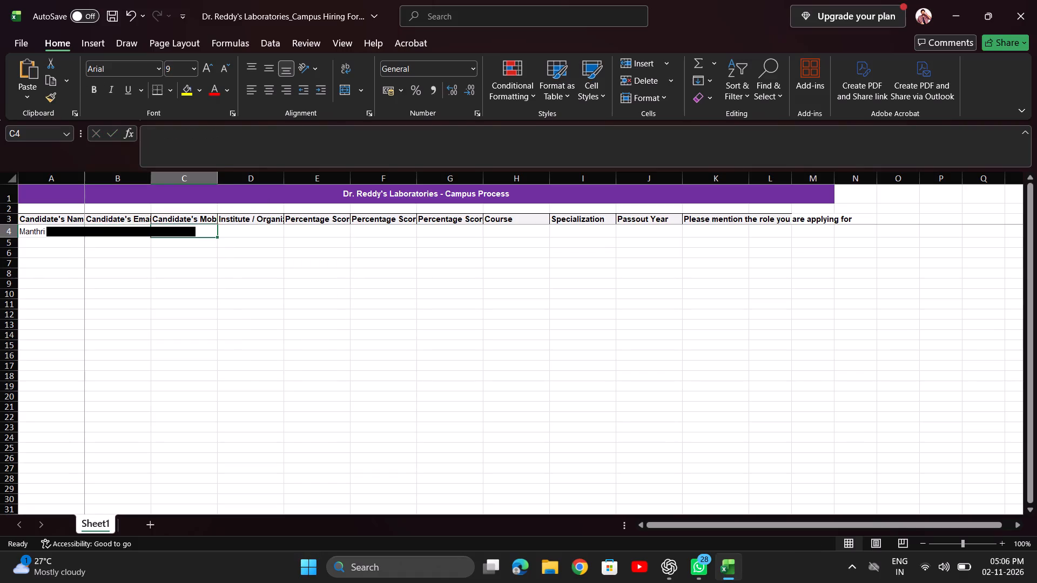
left_click(204, 229)
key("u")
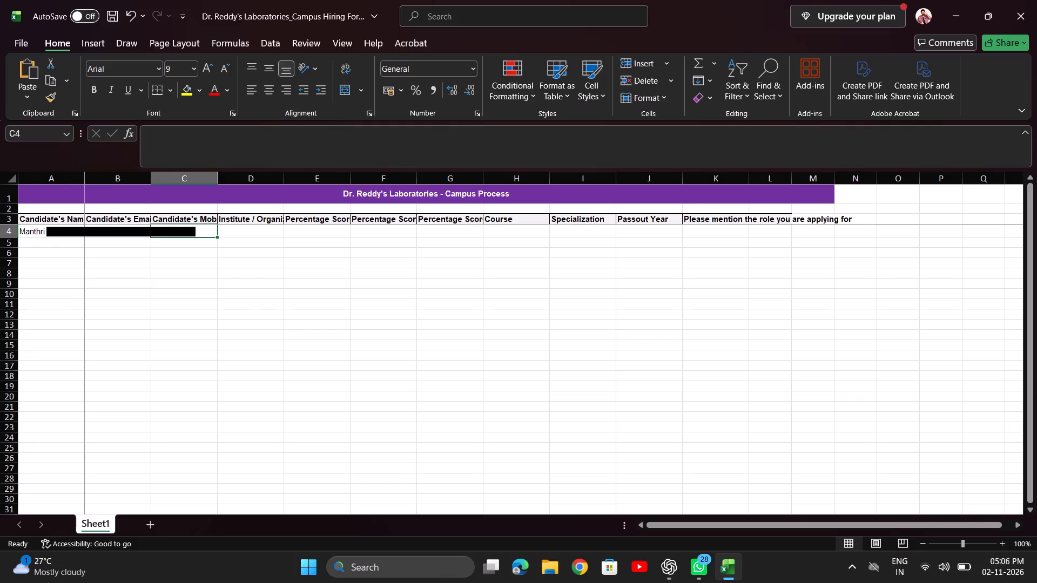
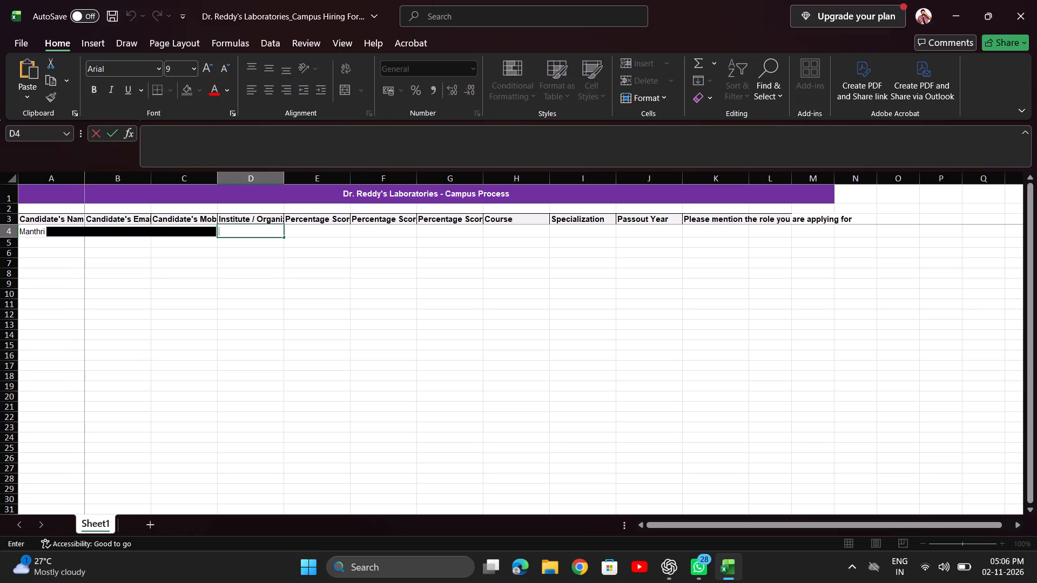
Enter JNTUHUCER in cell D4 as the first candidate's institute.
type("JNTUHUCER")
left_click(319, 232)
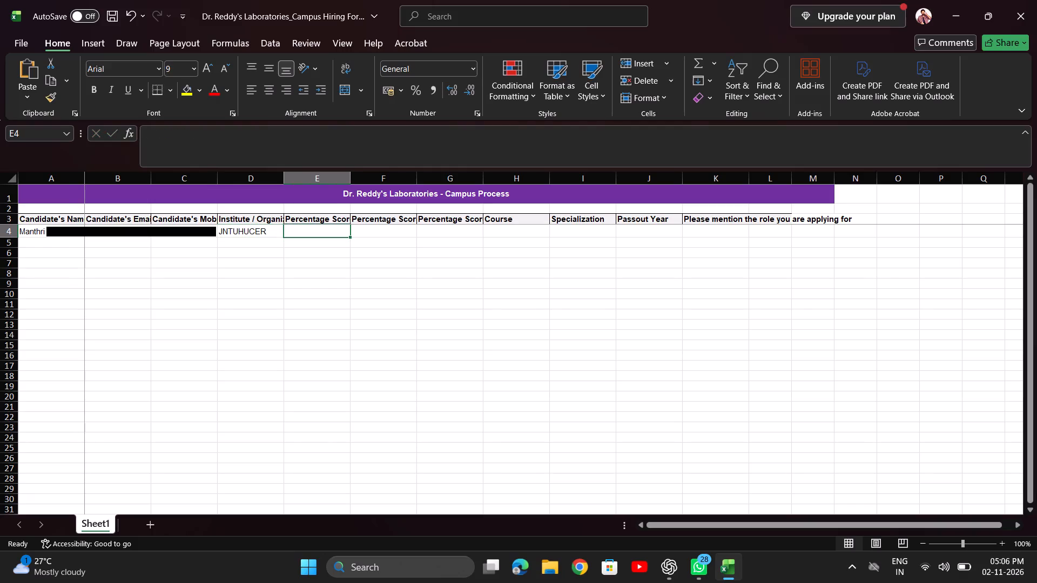
Move the merged "Dr. Reddy's Laboratories - Campus Process" title banner from row 1 down to row 2.
left_click_drag(349, 202, 355, 202)
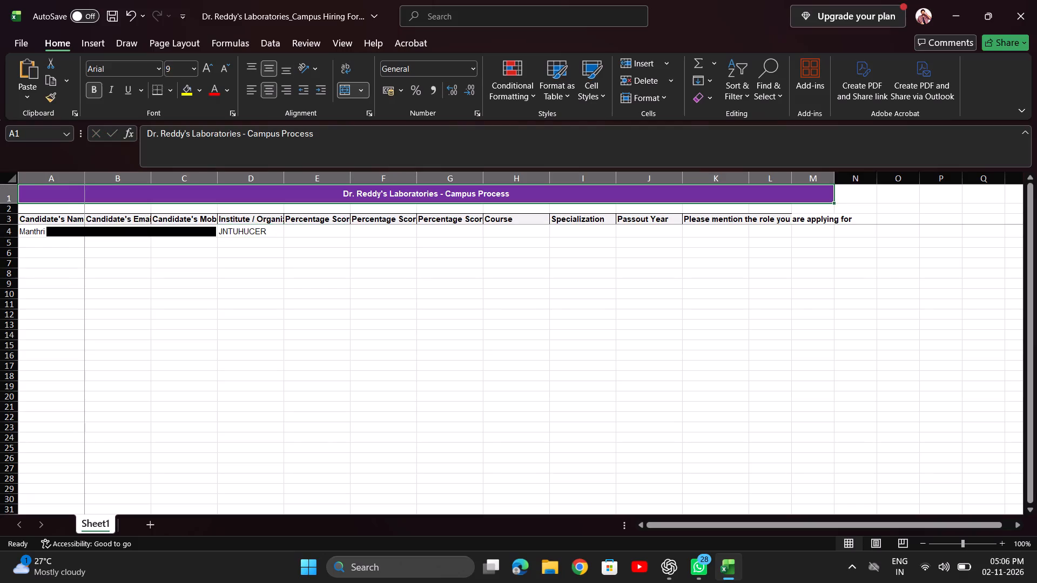
left_click(349, 202)
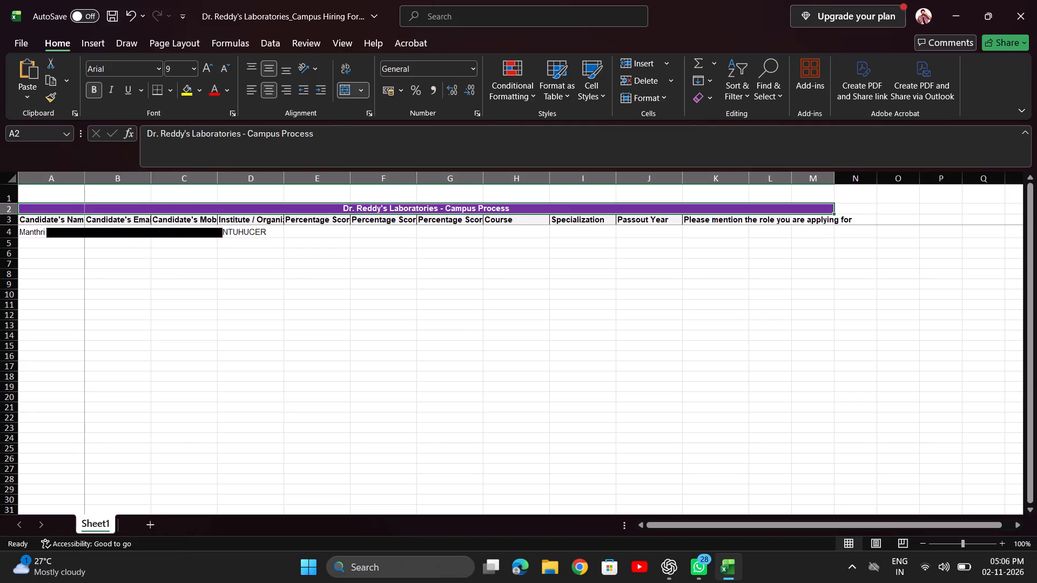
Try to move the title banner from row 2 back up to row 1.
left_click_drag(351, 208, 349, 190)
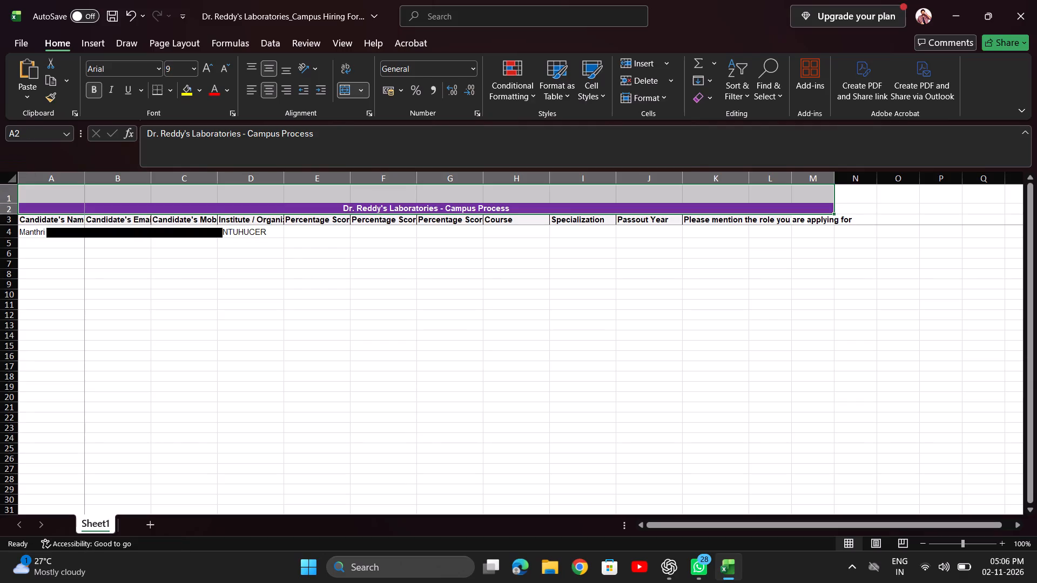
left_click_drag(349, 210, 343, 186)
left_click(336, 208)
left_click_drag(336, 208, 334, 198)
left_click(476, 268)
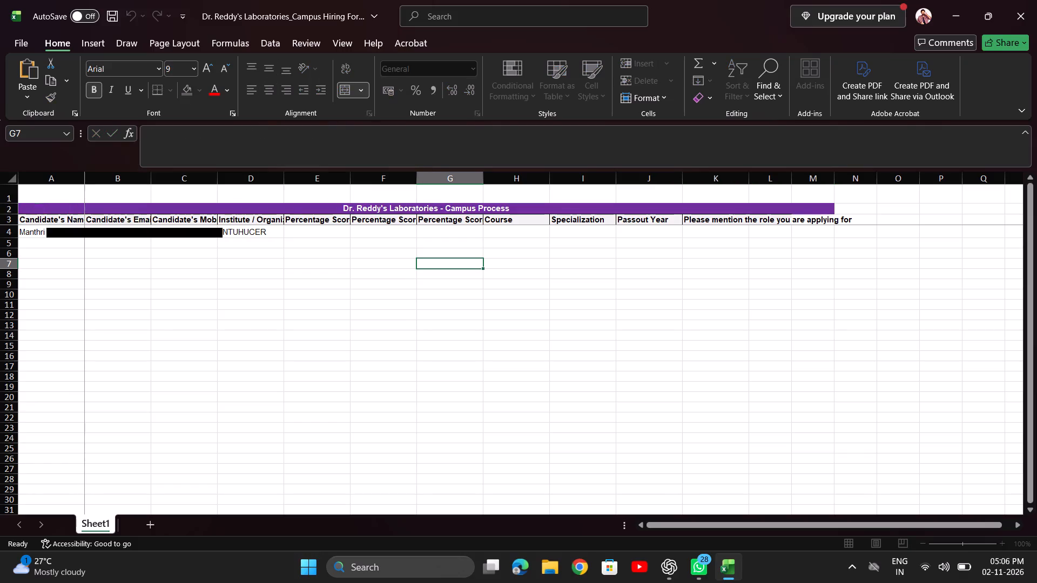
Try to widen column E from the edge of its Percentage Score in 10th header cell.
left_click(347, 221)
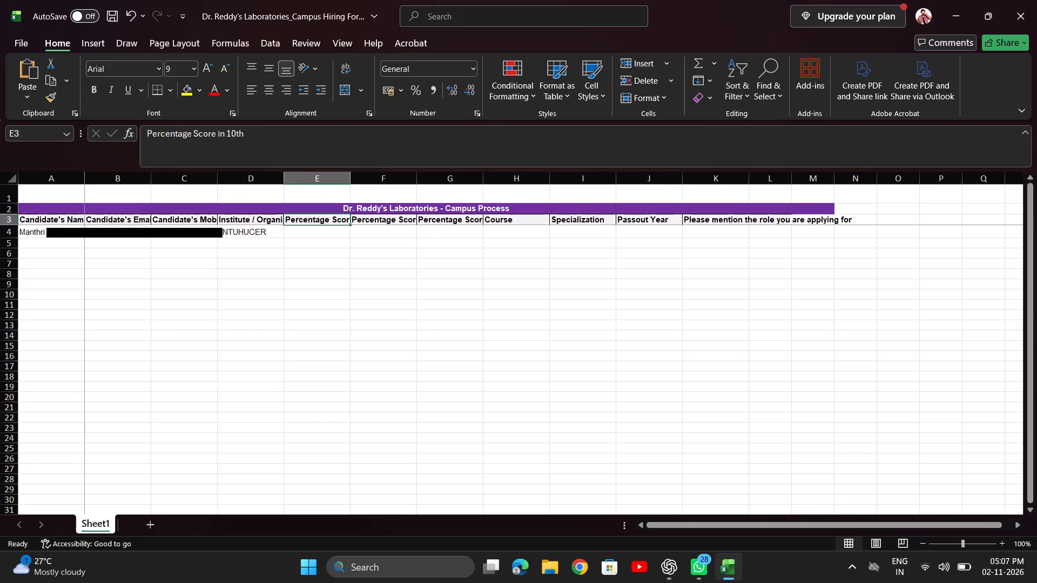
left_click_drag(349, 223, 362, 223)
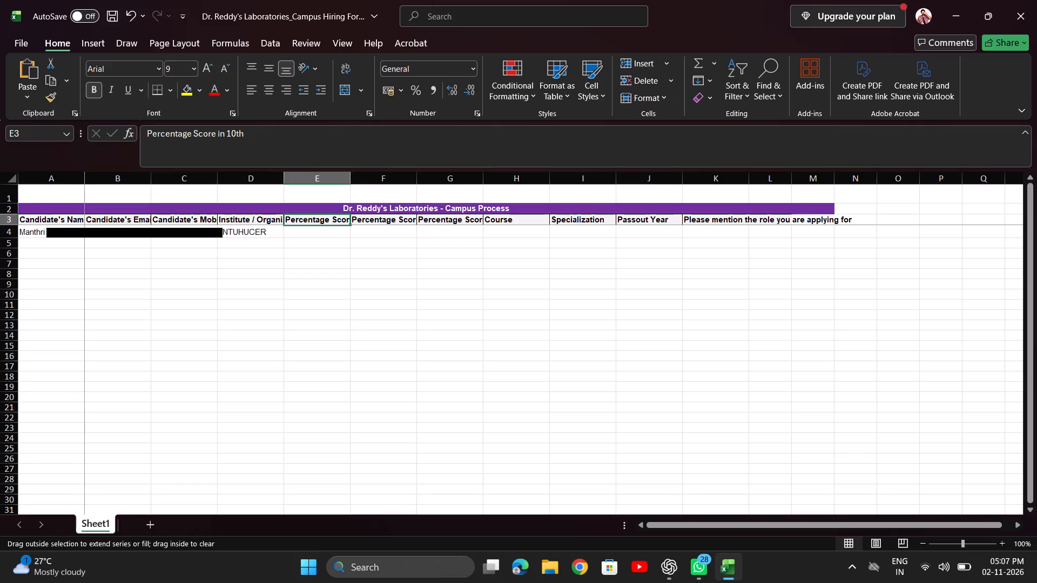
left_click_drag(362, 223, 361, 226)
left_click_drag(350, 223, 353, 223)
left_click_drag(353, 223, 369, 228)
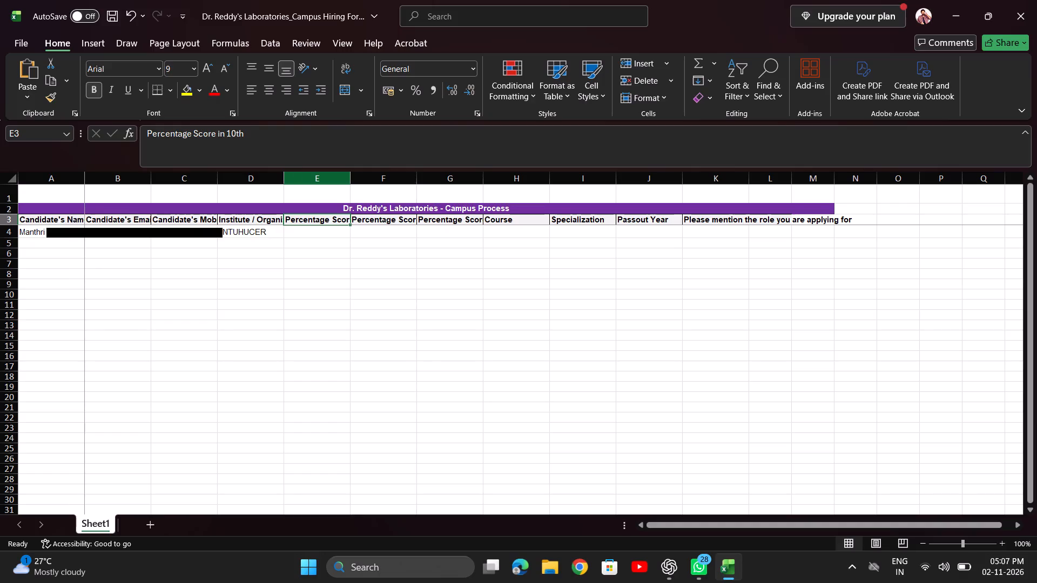
Enter 100 in cell E4 as the first candidate's Percentage Score in 10th.
left_click(329, 234)
double_click(329, 234)
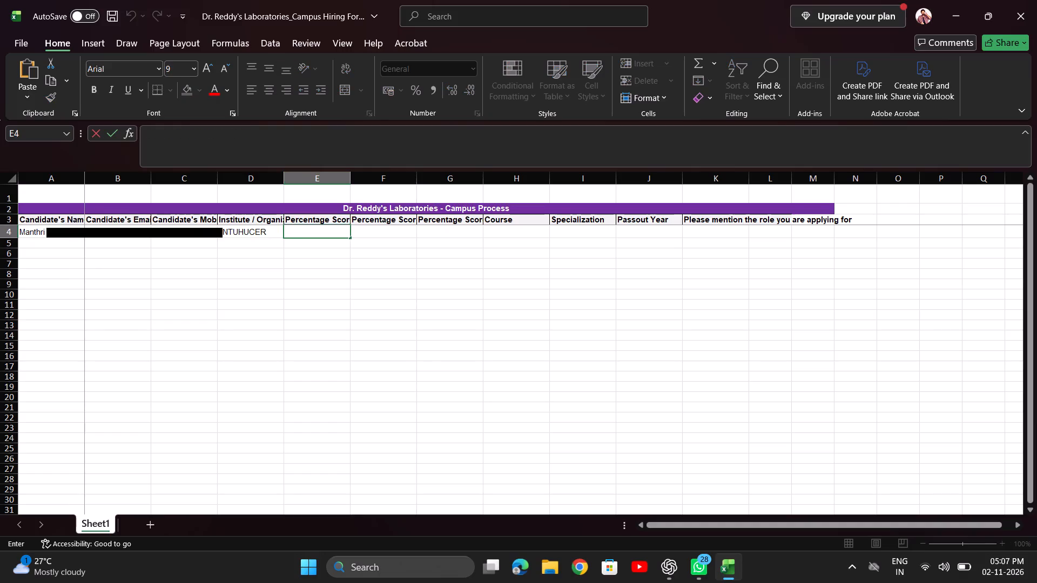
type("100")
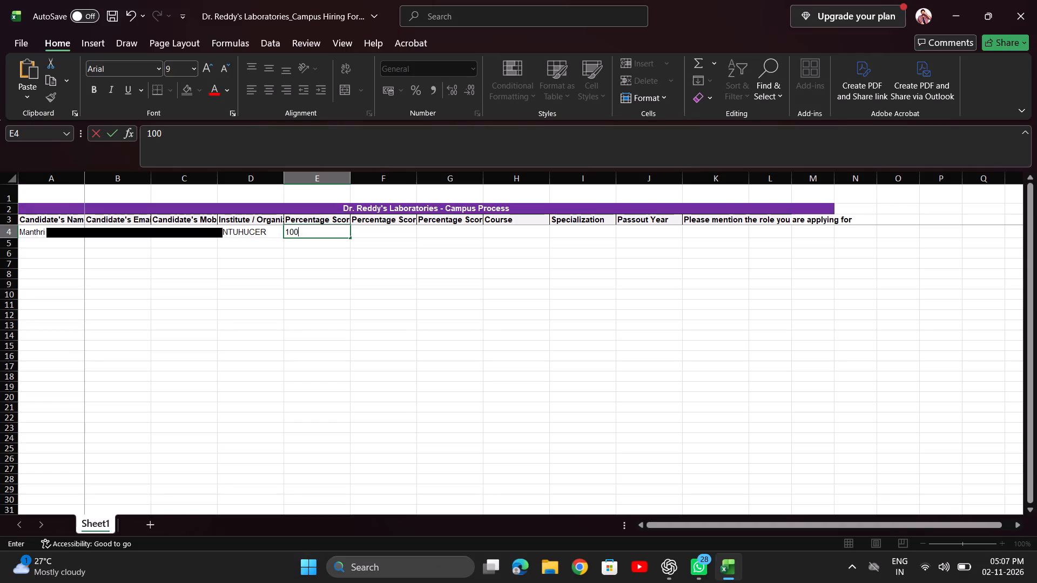
left_click(390, 238)
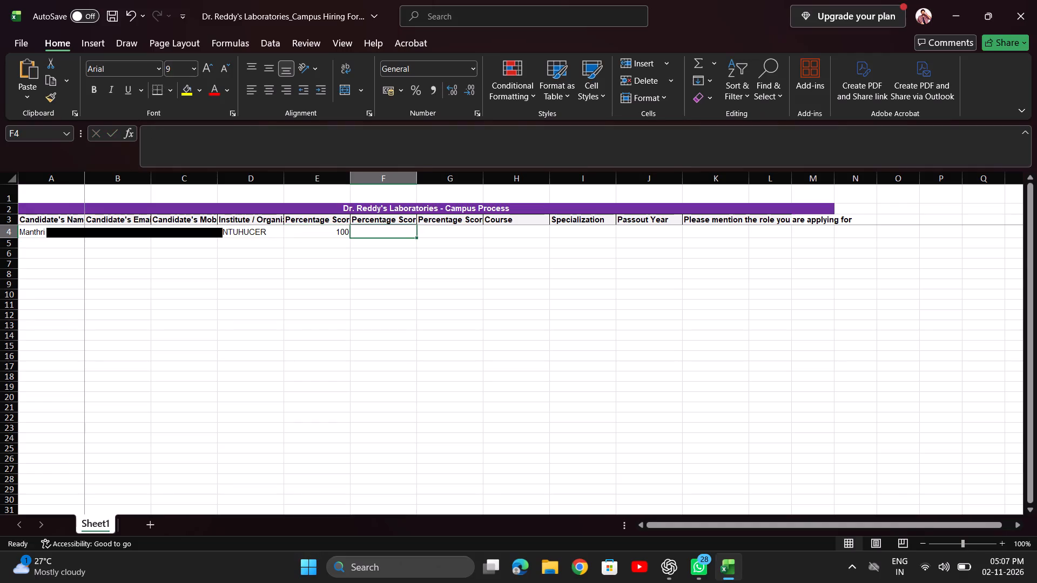
Check the full header text in cell F3 and select cell F4 beneath it.
double_click(390, 238)
left_click(390, 219)
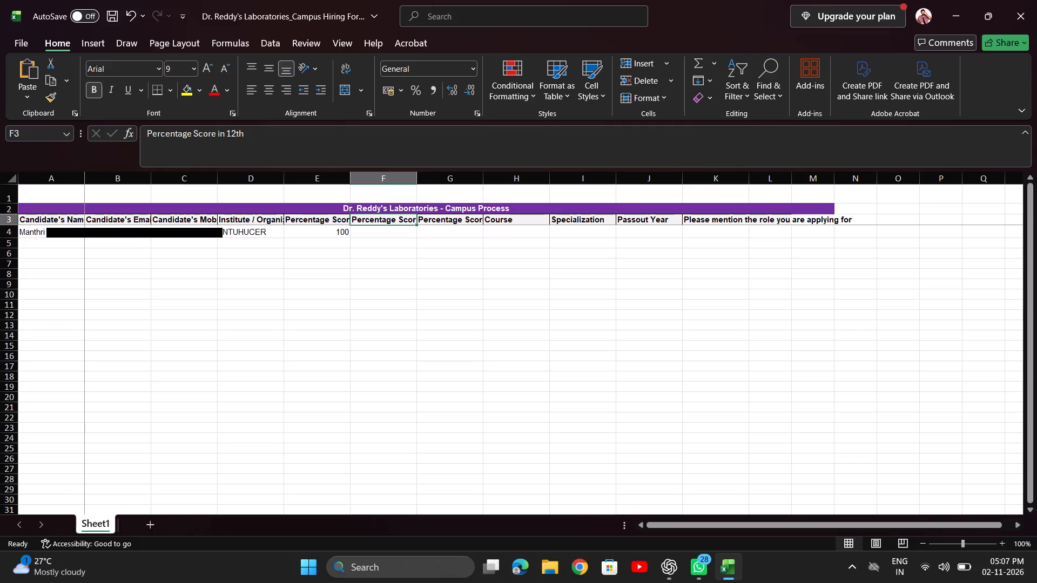
left_click(386, 239)
left_click(387, 231)
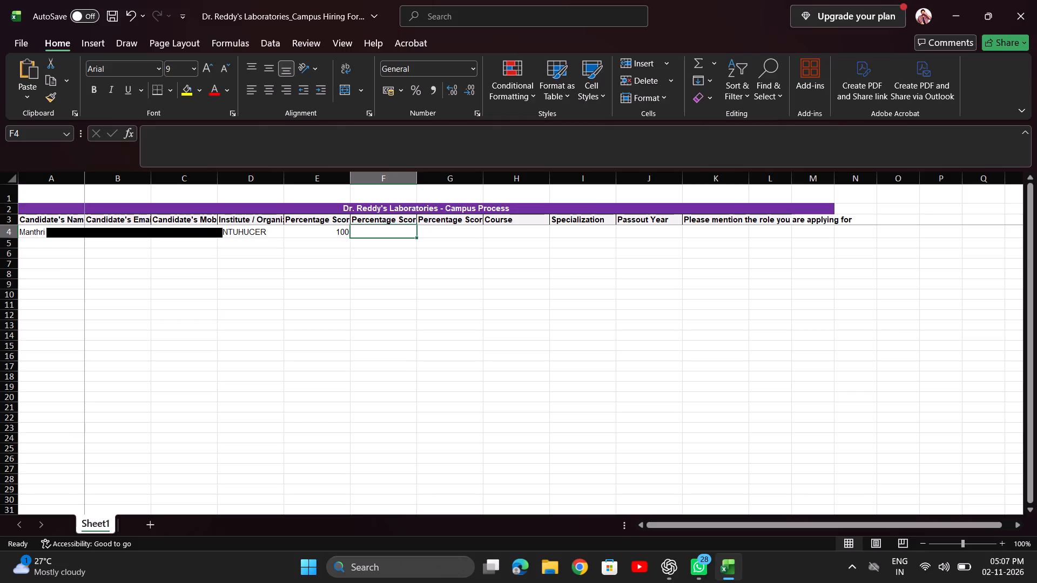
Enter the second candidate's name in cell A5 under the Candidate's Name header.
left_click(31, 245)
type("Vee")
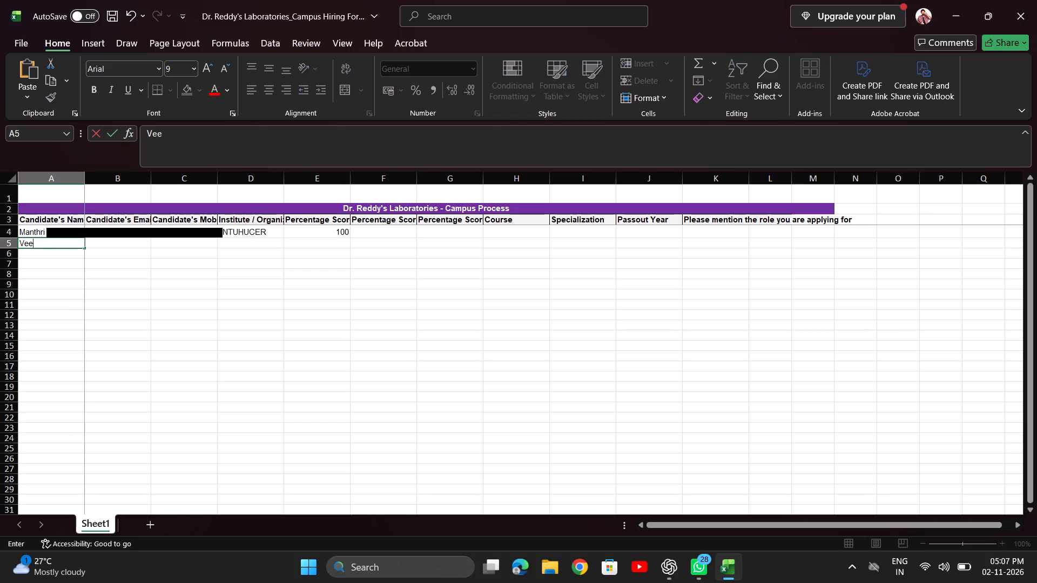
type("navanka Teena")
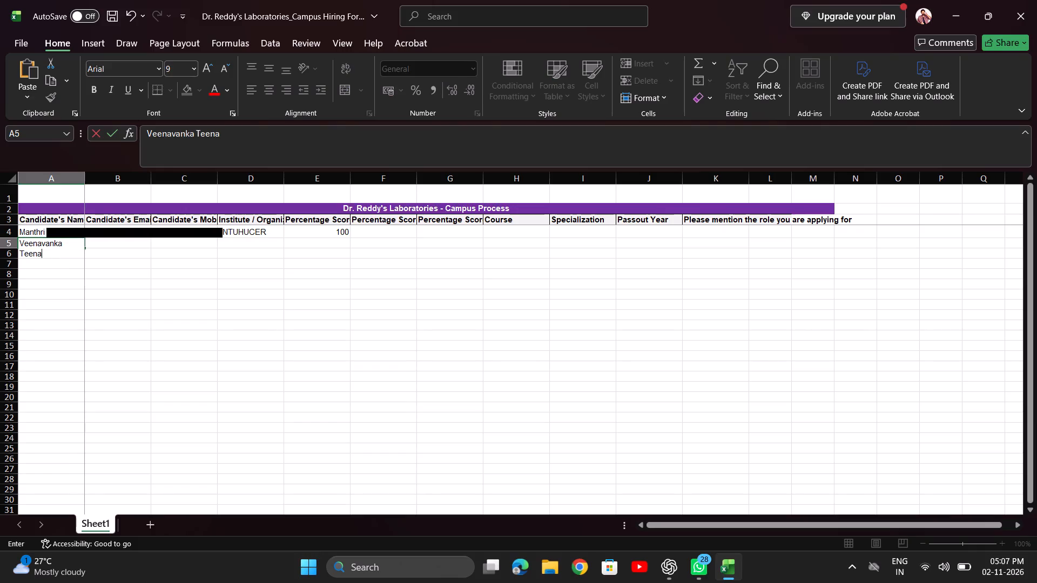
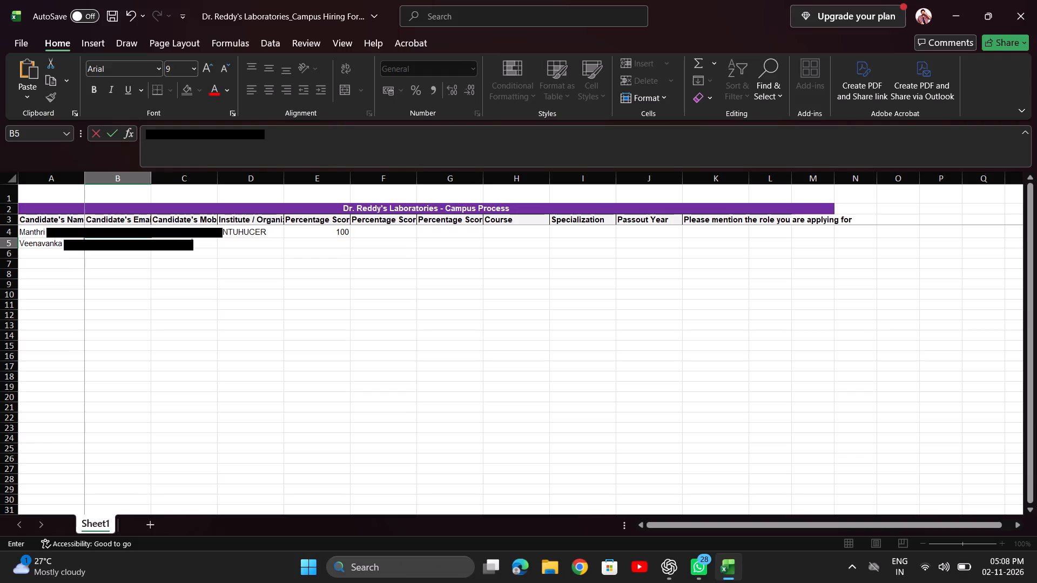
Try to move from the second candidate's email entry in cell B5 to mobile number cell C5.
double_click(206, 243)
left_click(206, 243)
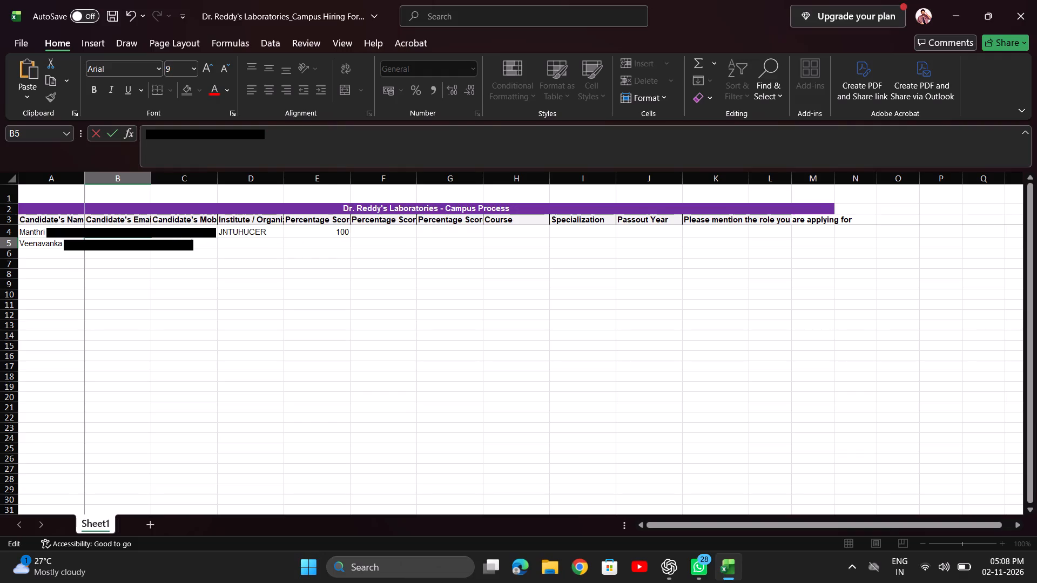
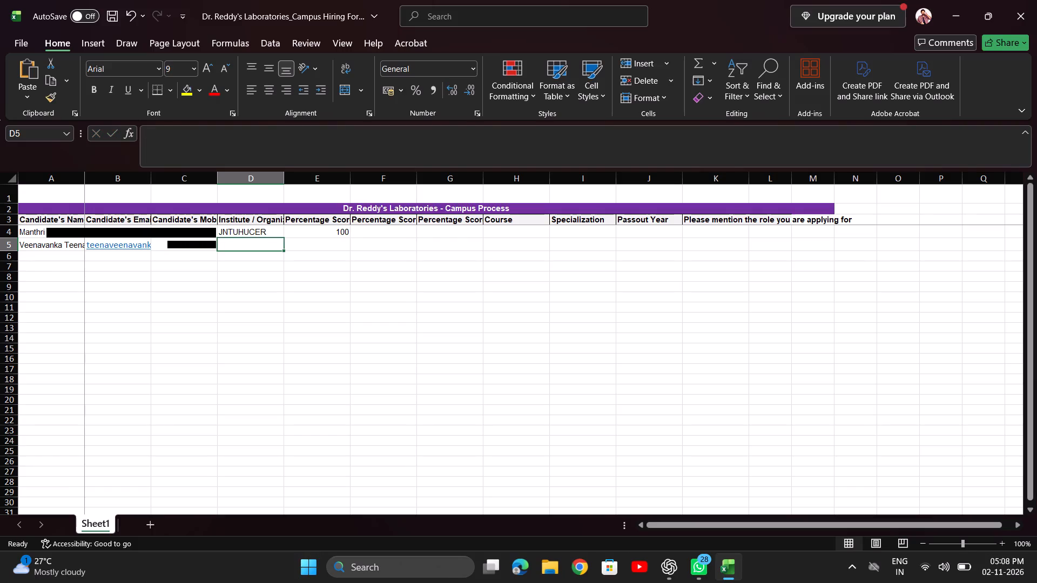
Enter JNTUHUCER as the second candidate's institute in D5 and 100 as the percentage score in E5.
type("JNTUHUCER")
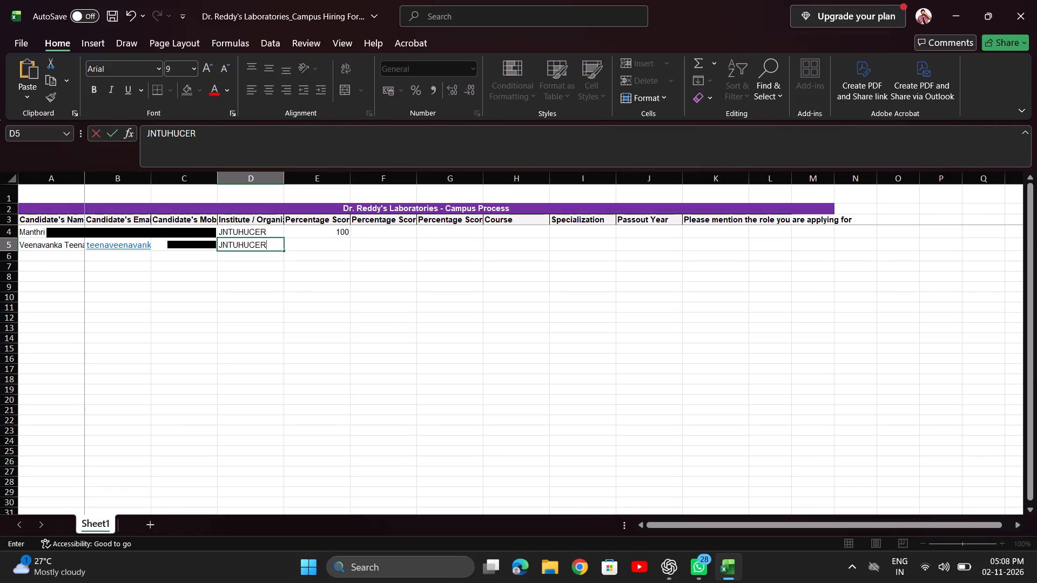
left_click(333, 247)
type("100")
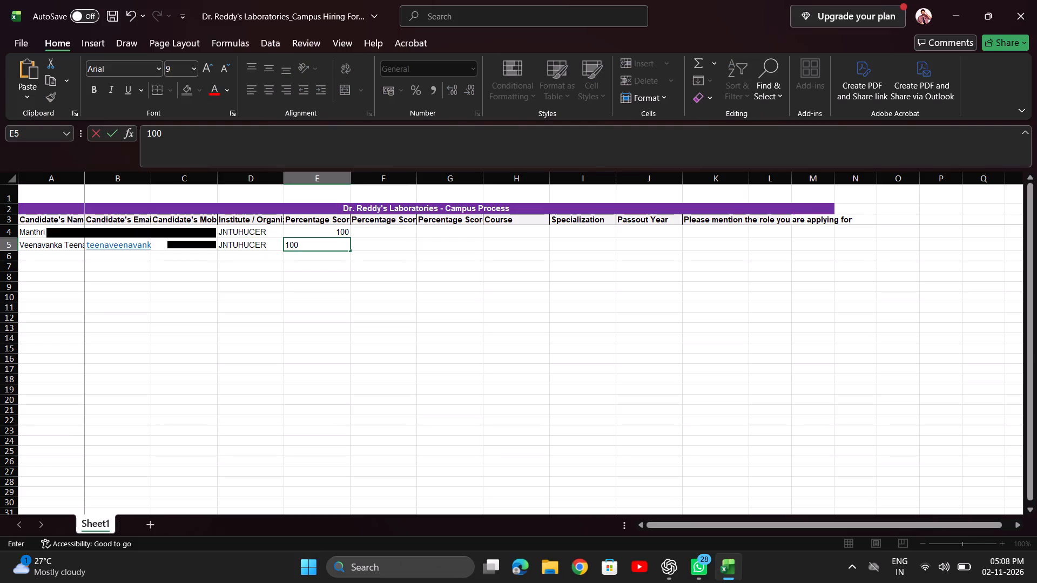
Fill in the first candidate's remaining scores: 91 in F4 and 7.4 for graduation in G4.
left_click(375, 232)
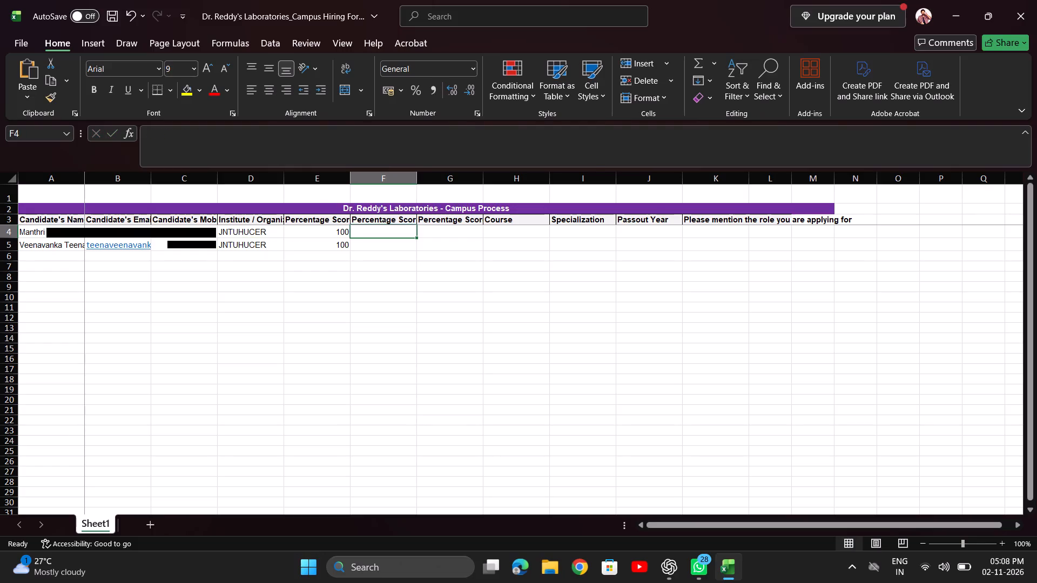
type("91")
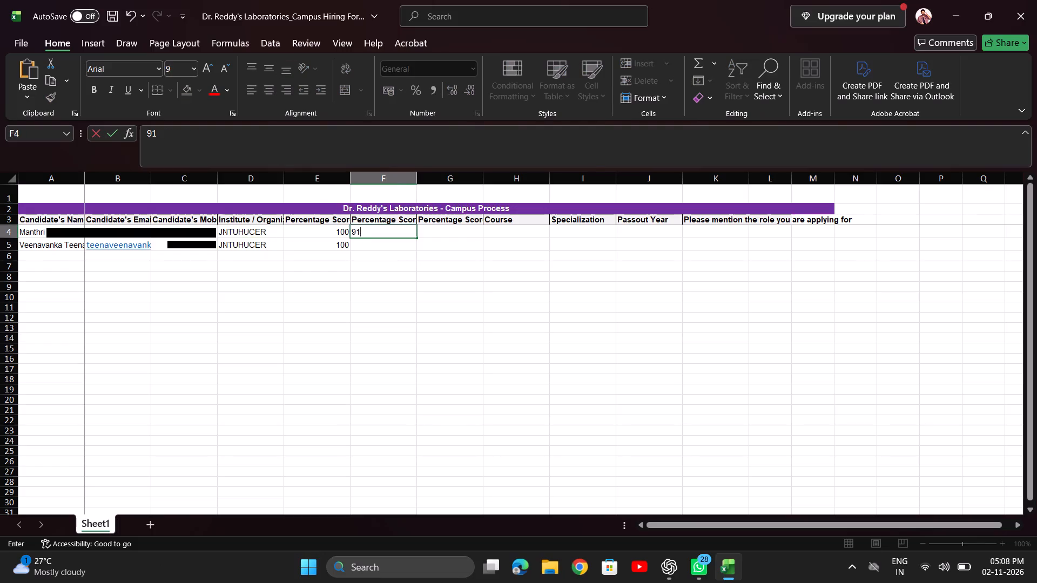
left_click(462, 234)
left_click(462, 220)
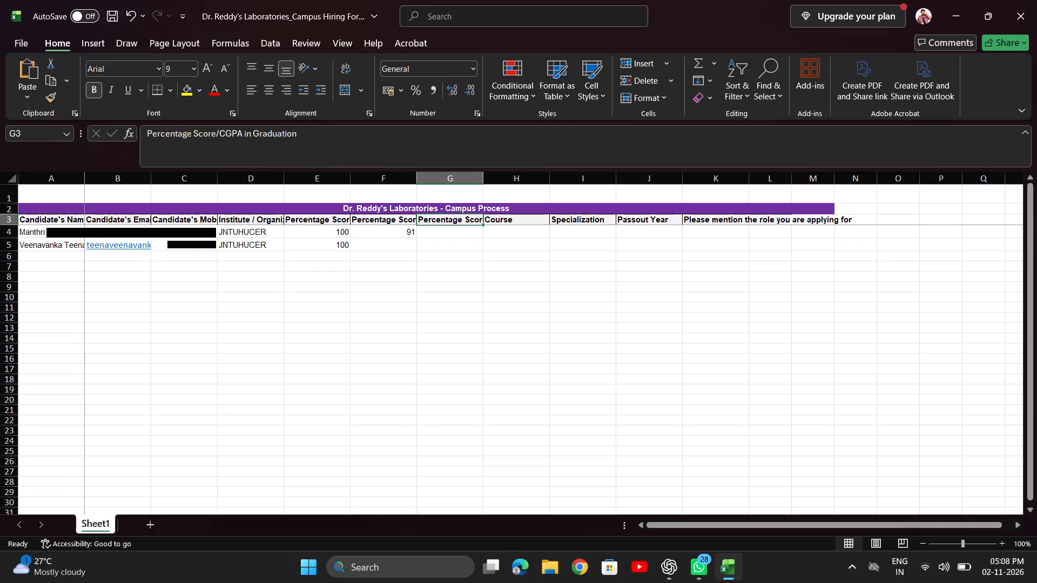
left_click(461, 233)
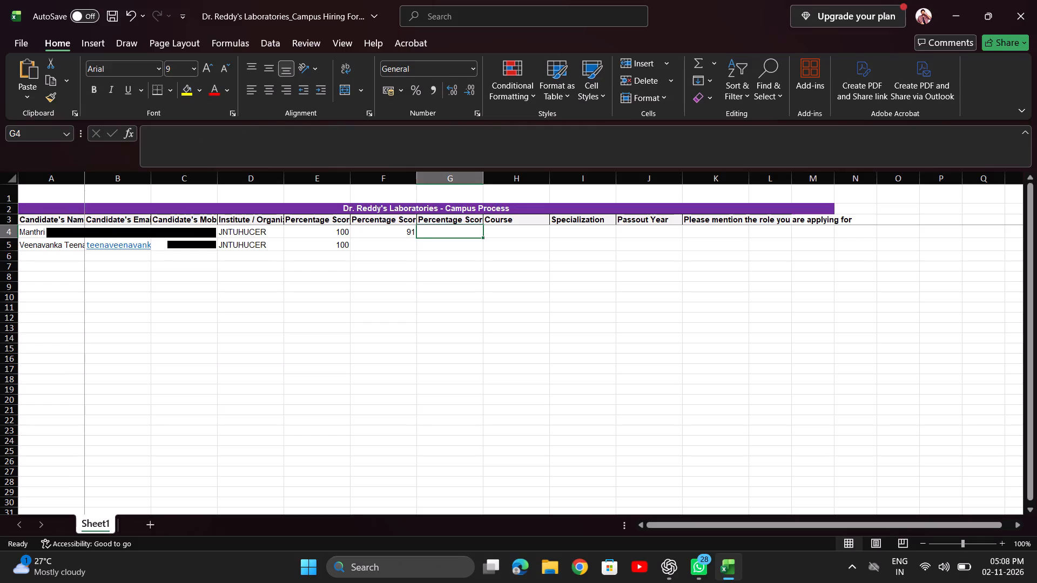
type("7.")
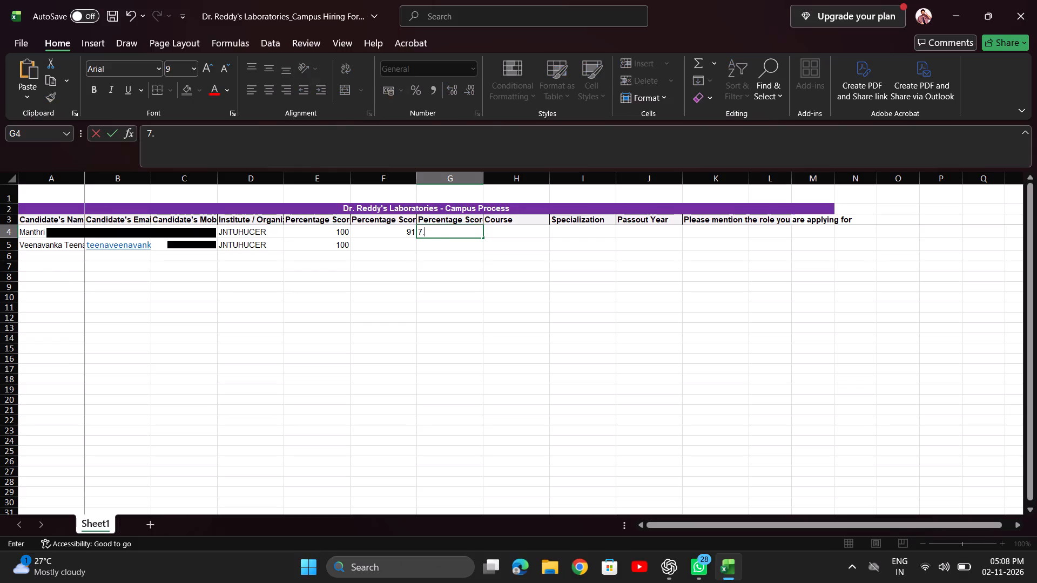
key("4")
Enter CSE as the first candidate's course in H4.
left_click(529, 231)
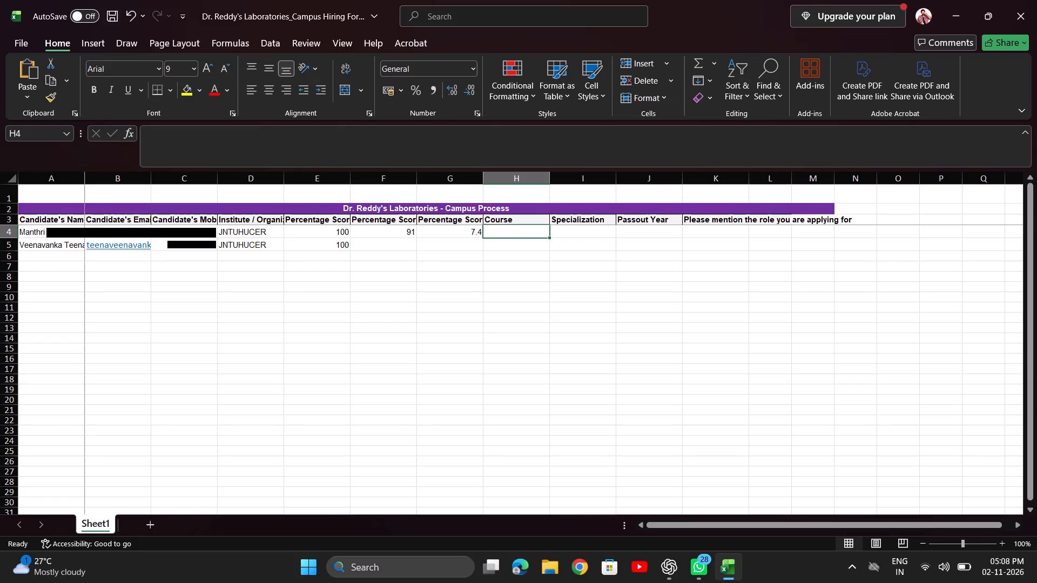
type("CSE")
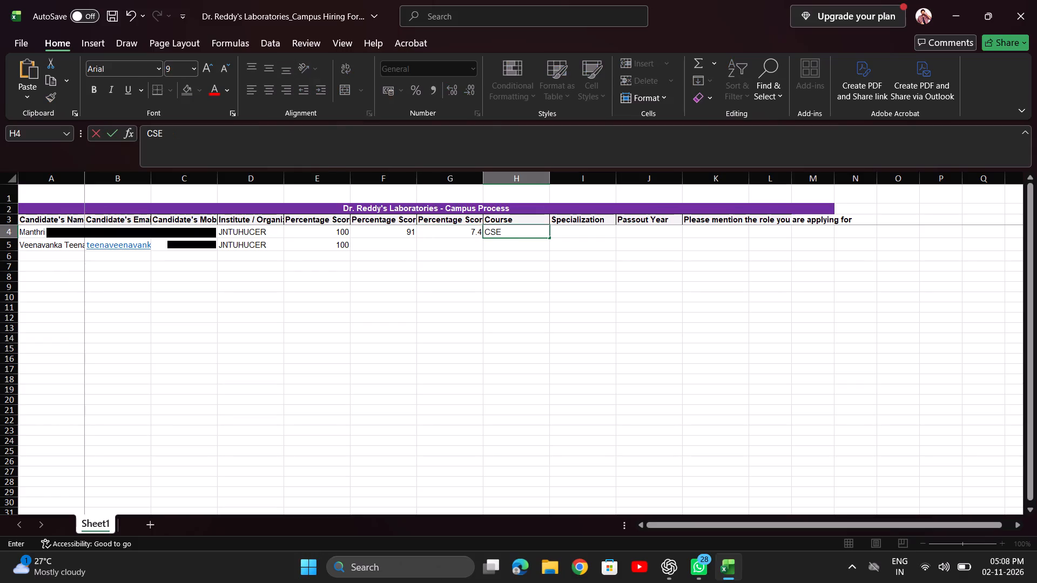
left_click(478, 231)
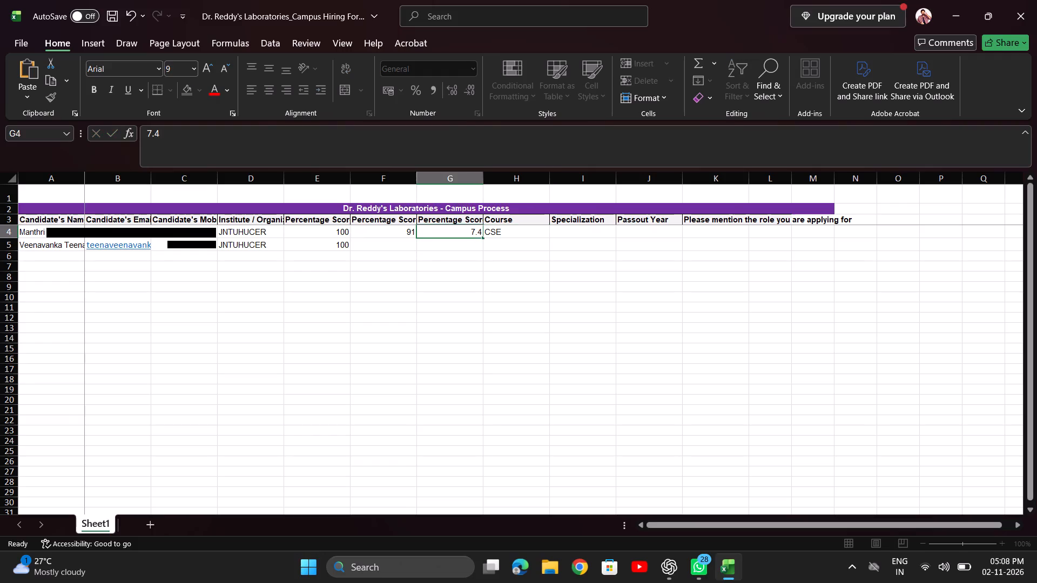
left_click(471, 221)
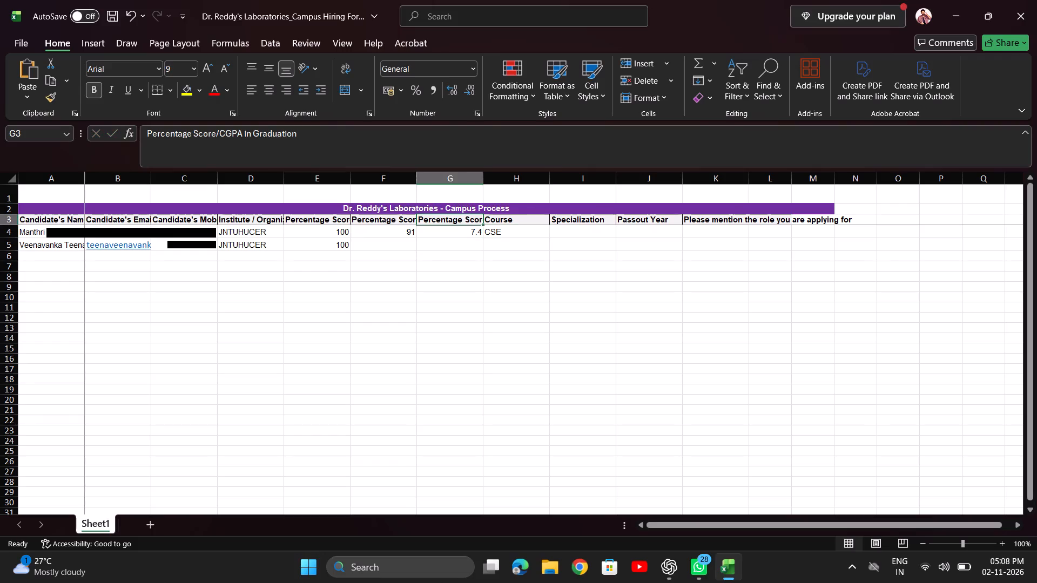
Replace the first candidate's course in H4 with Btech.
left_click(578, 234)
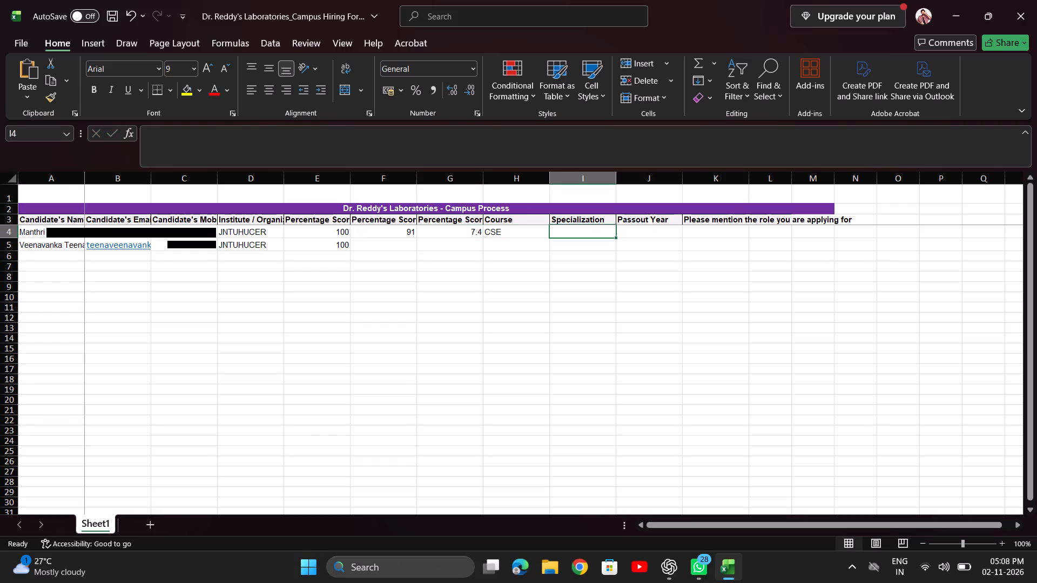
left_click(521, 232)
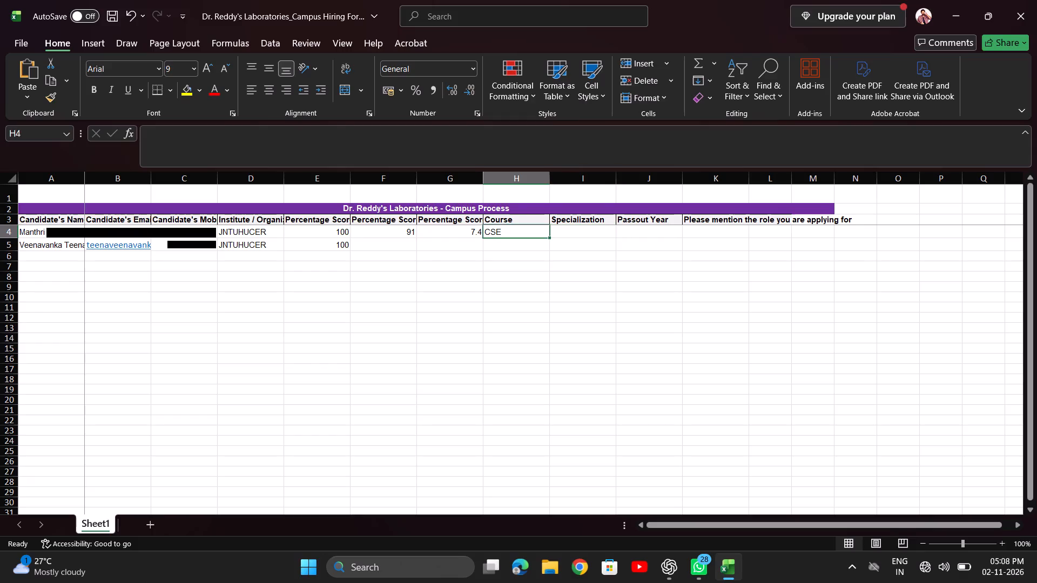
left_click(522, 232)
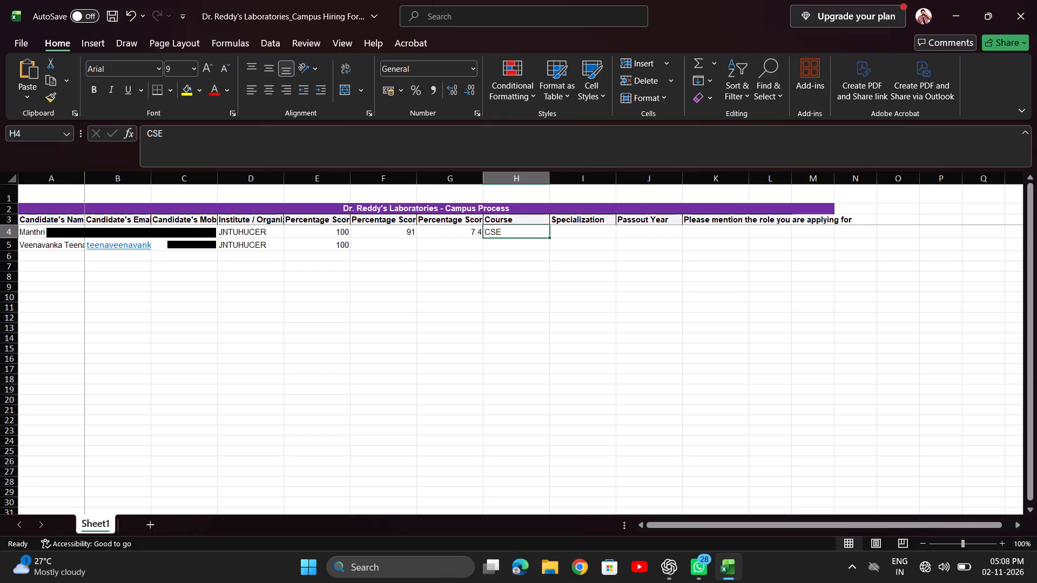
double_click(522, 232)
key("BackSpace")
key("BackSpace")
key("BackSpace")
key("BackSpace")
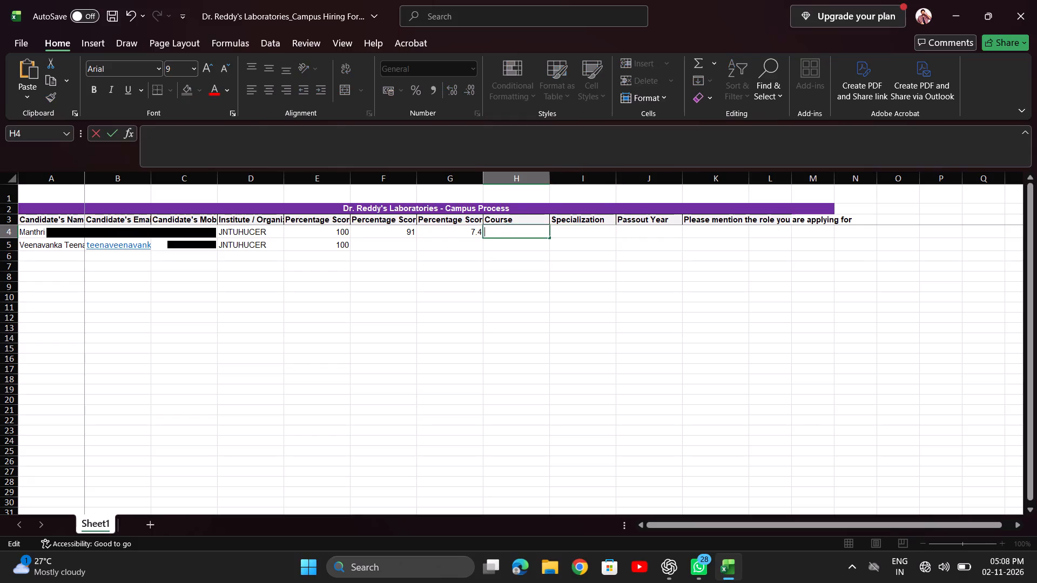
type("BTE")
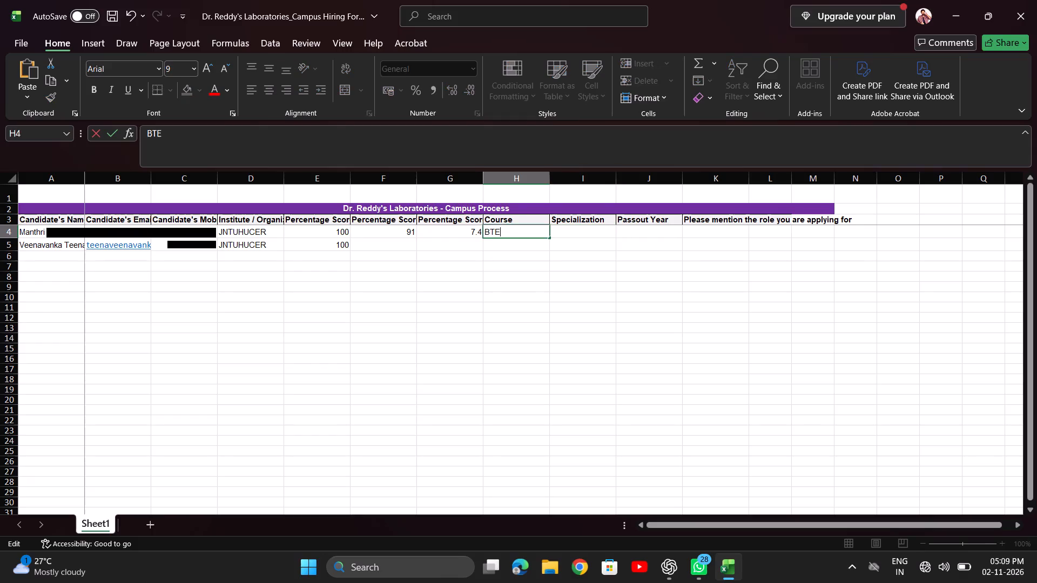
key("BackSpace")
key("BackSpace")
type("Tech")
Enter CSE as the first candidate's specialization in I4 and 2027 as the passout year in J4.
left_click(577, 234)
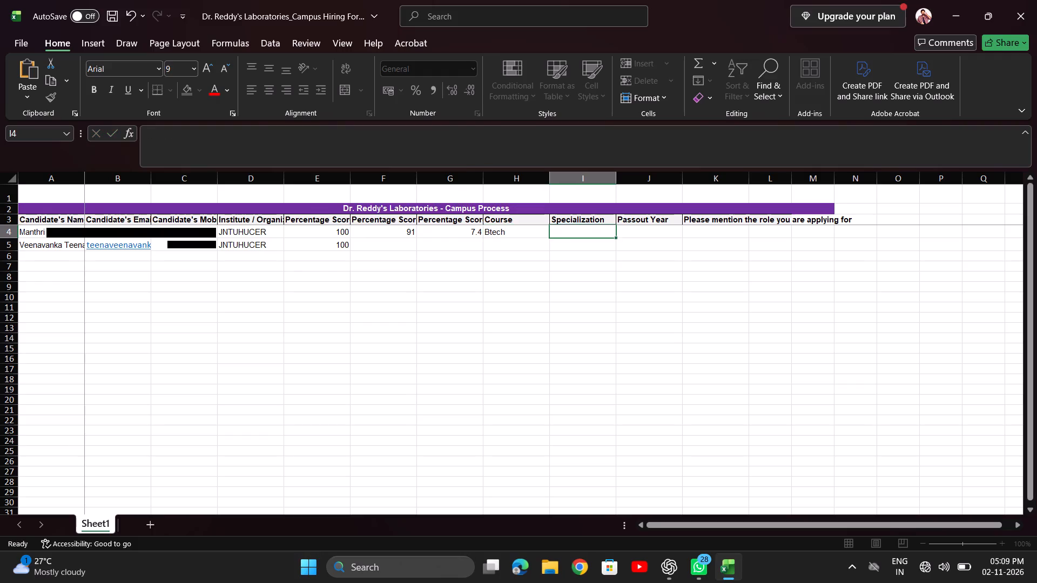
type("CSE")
left_click(643, 232)
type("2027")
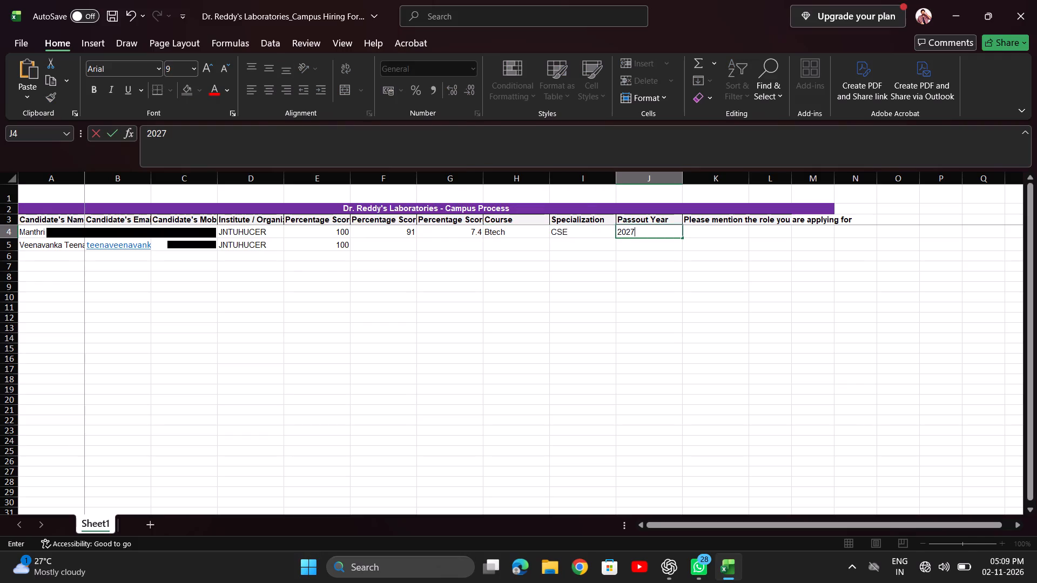
left_click(718, 231)
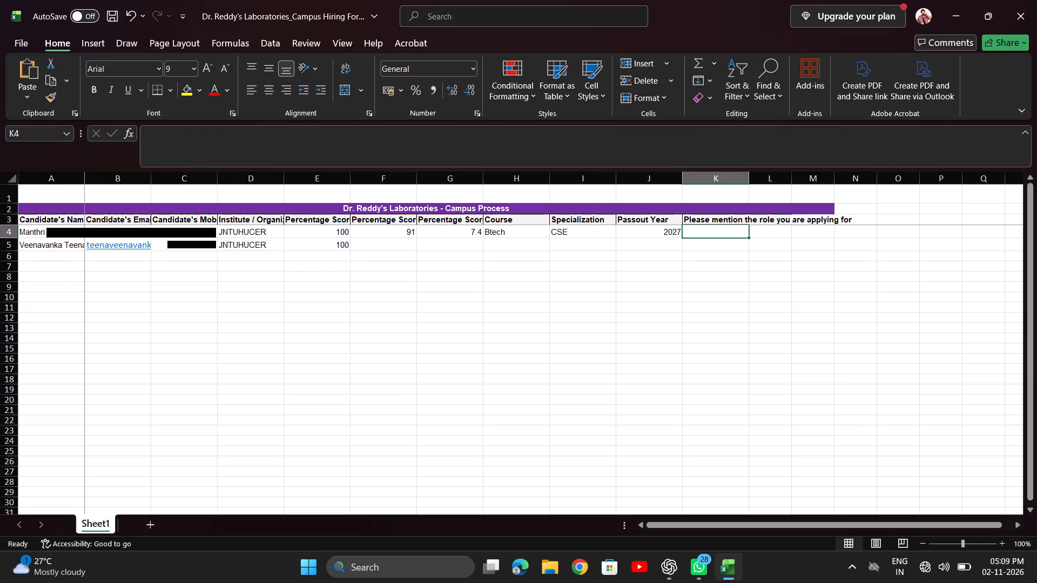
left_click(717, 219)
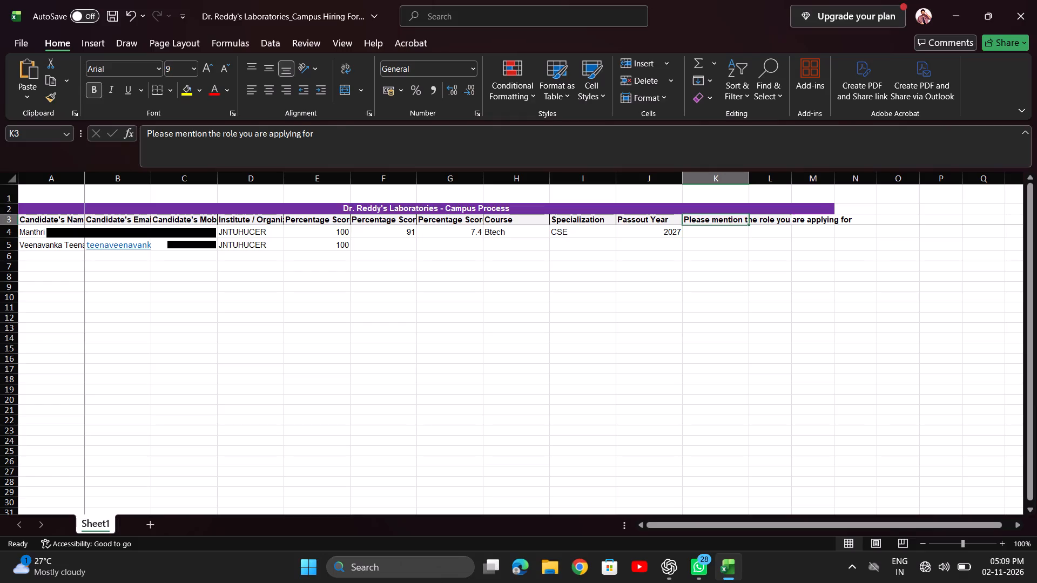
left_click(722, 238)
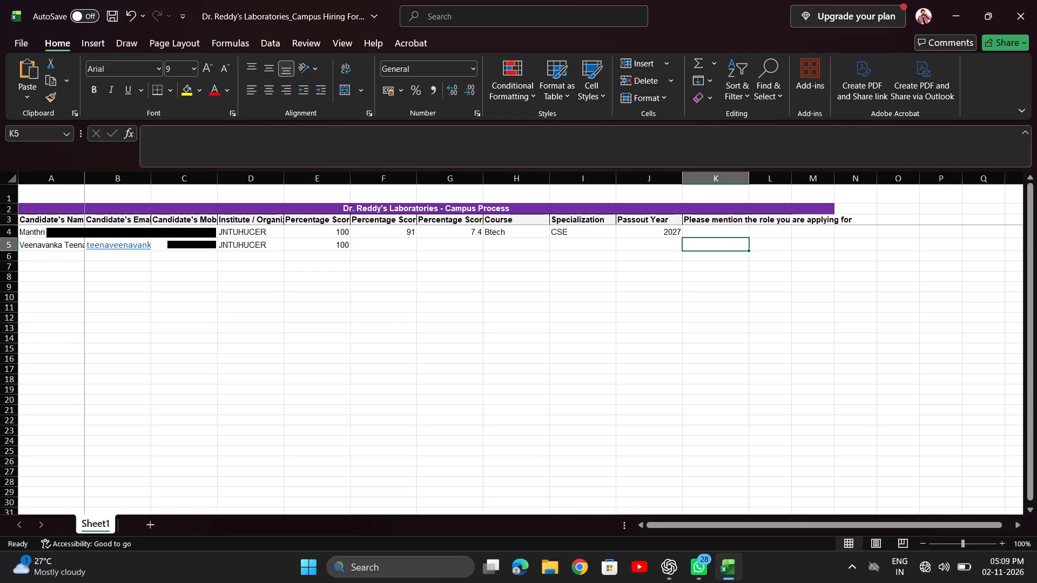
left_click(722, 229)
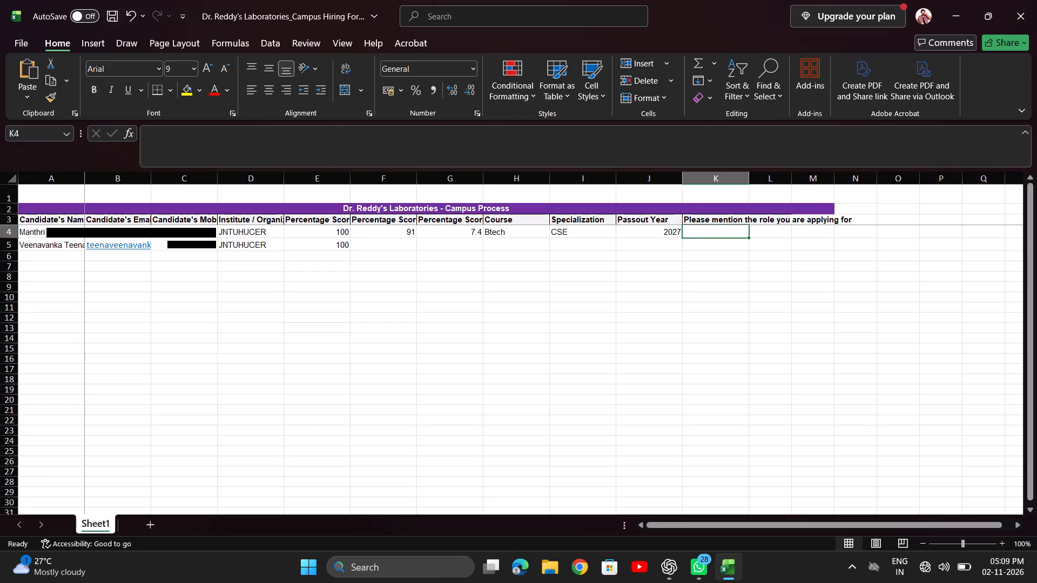
Enter 94 as the second candidate's percentage score in F5.
left_click(399, 242)
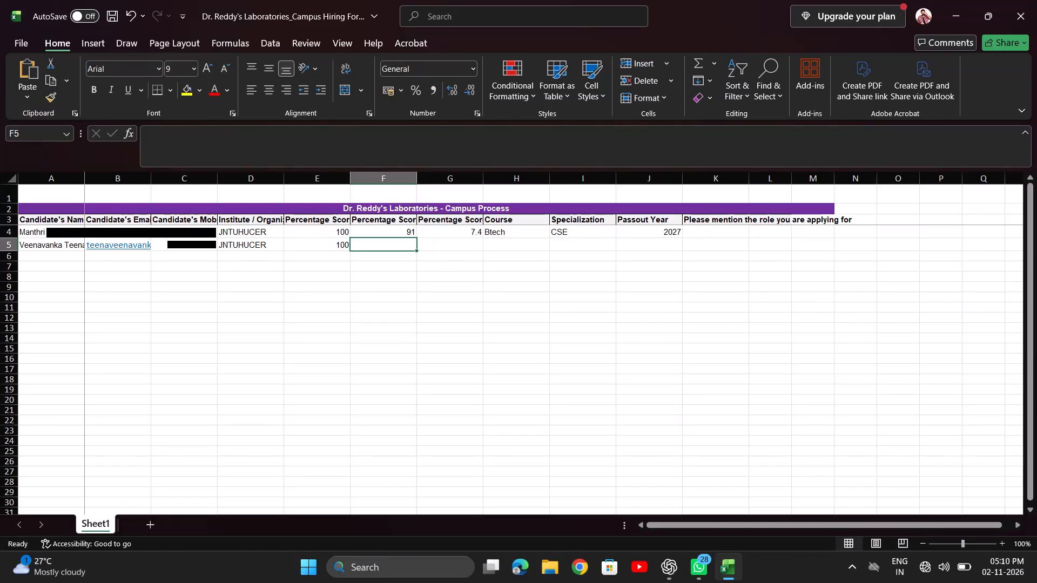
left_click(399, 245)
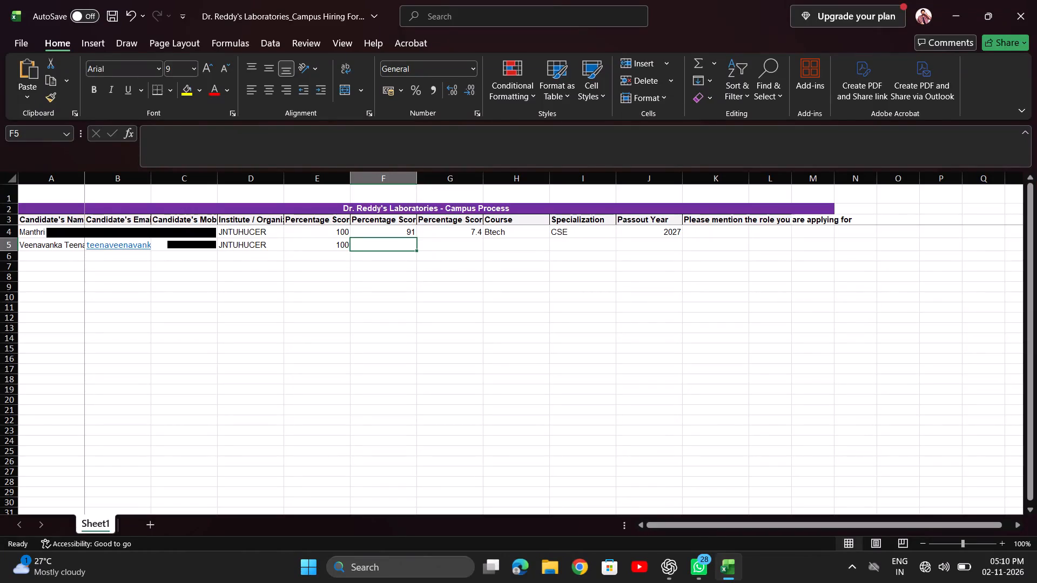
left_click(399, 245)
double_click(399, 245)
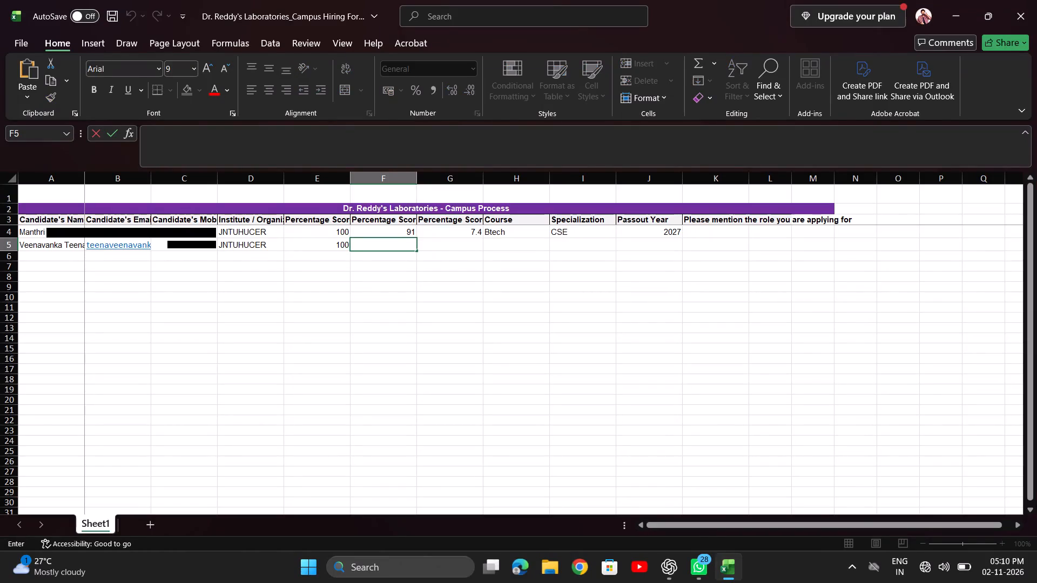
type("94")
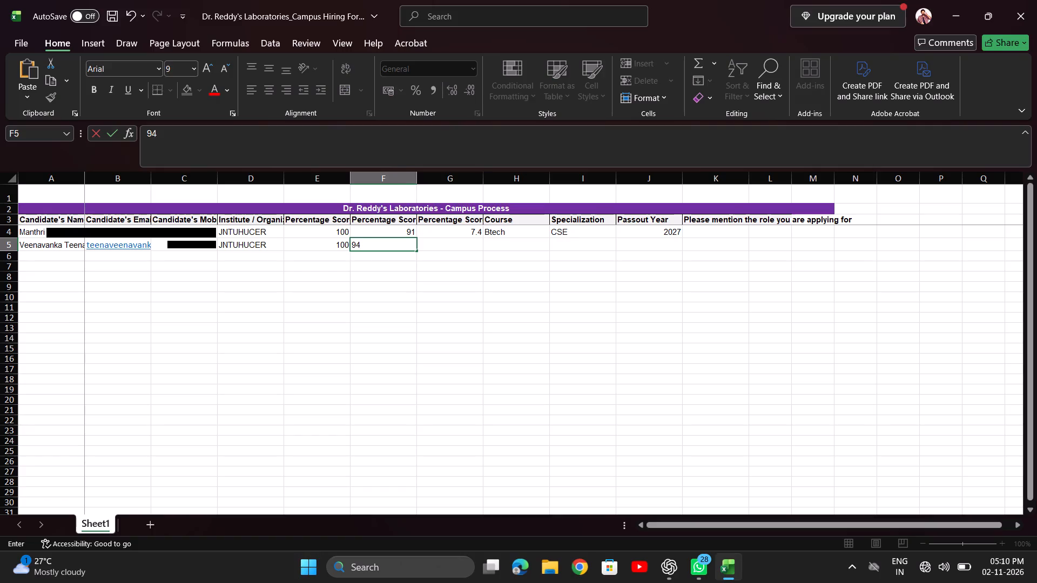
left_click(477, 246)
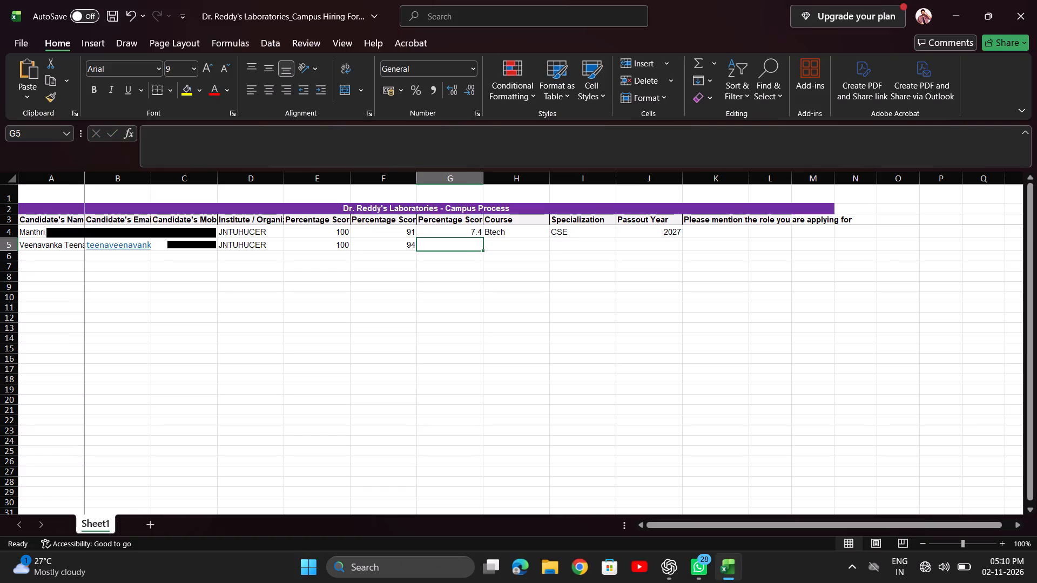
Enter BTech as the second candidate's course in H5.
left_click(503, 247)
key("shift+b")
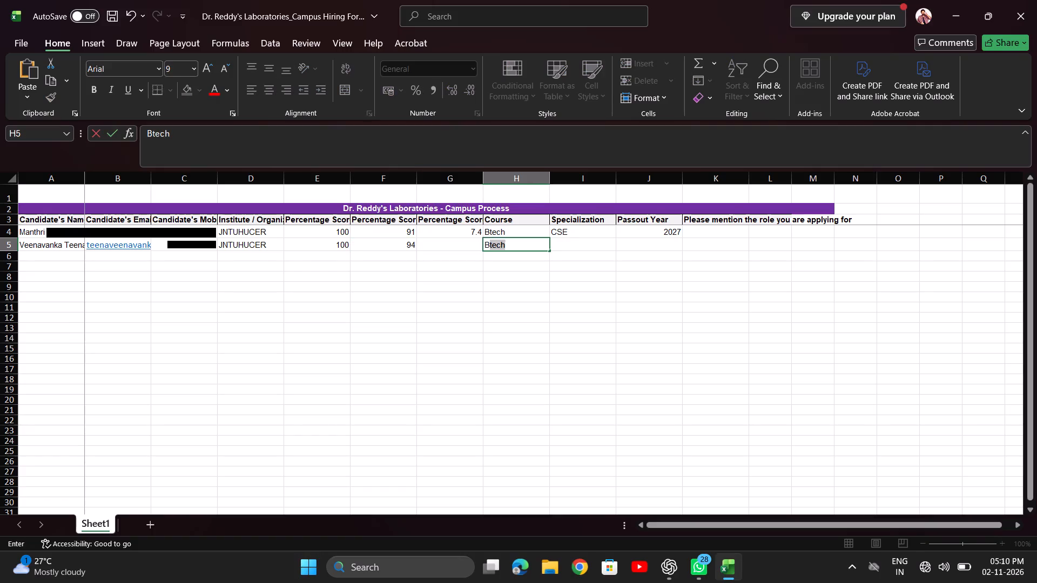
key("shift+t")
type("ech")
Correct the capitalization of the first candidate's course in H4 to BTech.
left_click(493, 233)
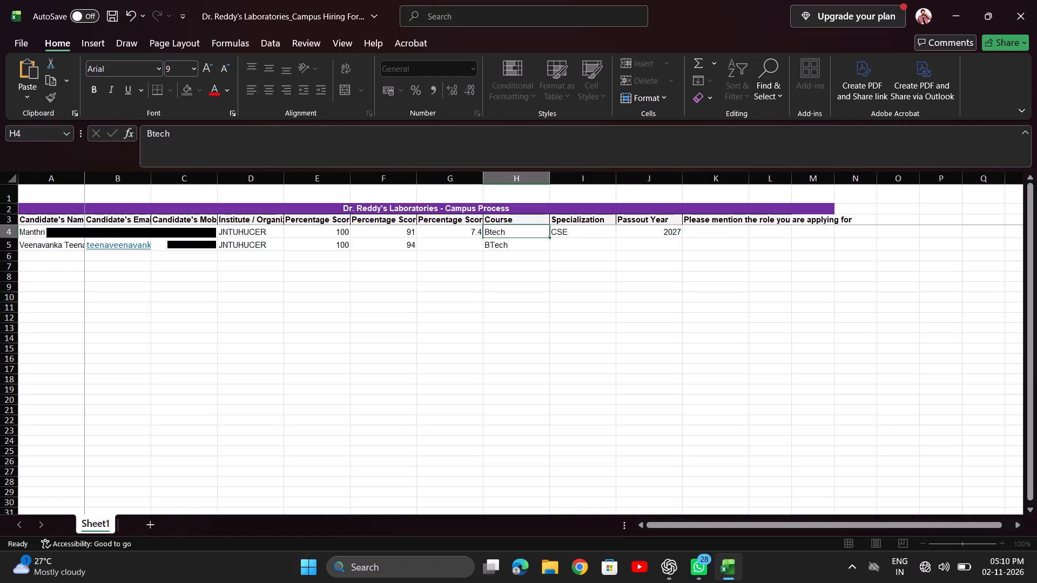
double_click(495, 232)
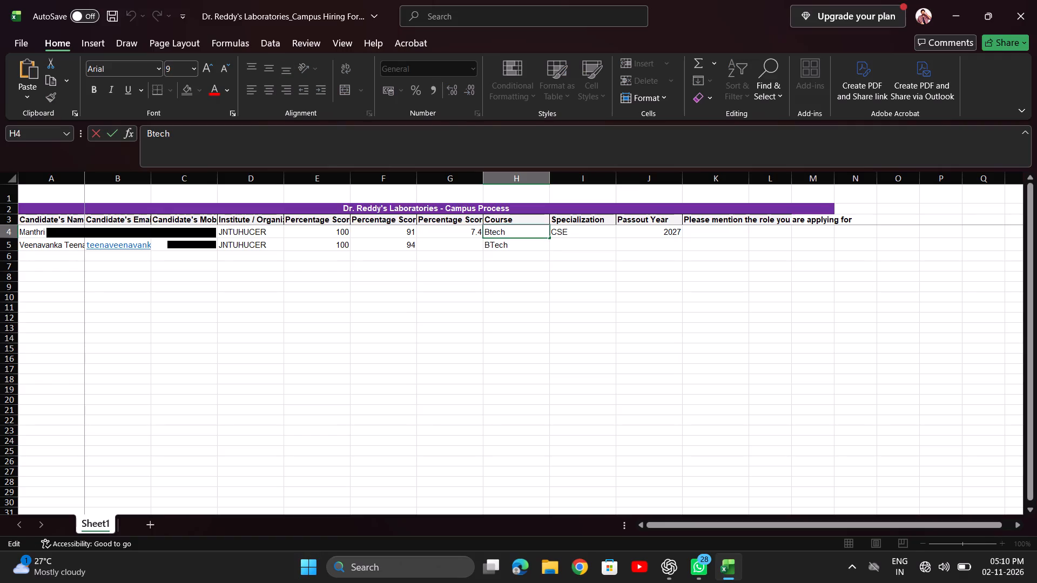
left_click(493, 232)
key("BackSpace")
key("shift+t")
Enter CSE as the second candidate's specialization in I5 and 2027 as the passout year in J5.
left_click(559, 247)
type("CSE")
left_click(677, 245)
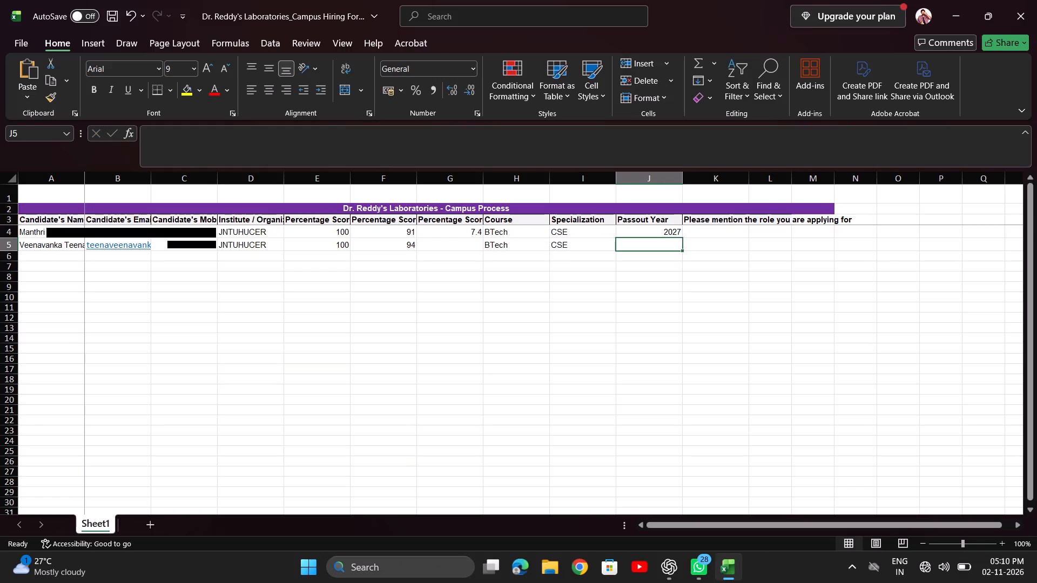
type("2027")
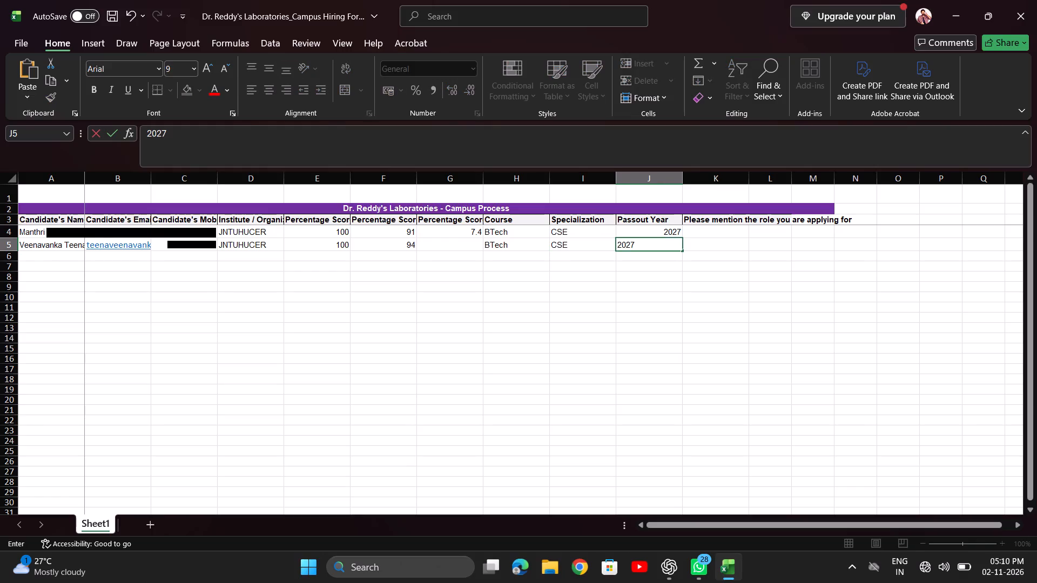
Enter the third candidate's name in A6.
left_click(47, 262)
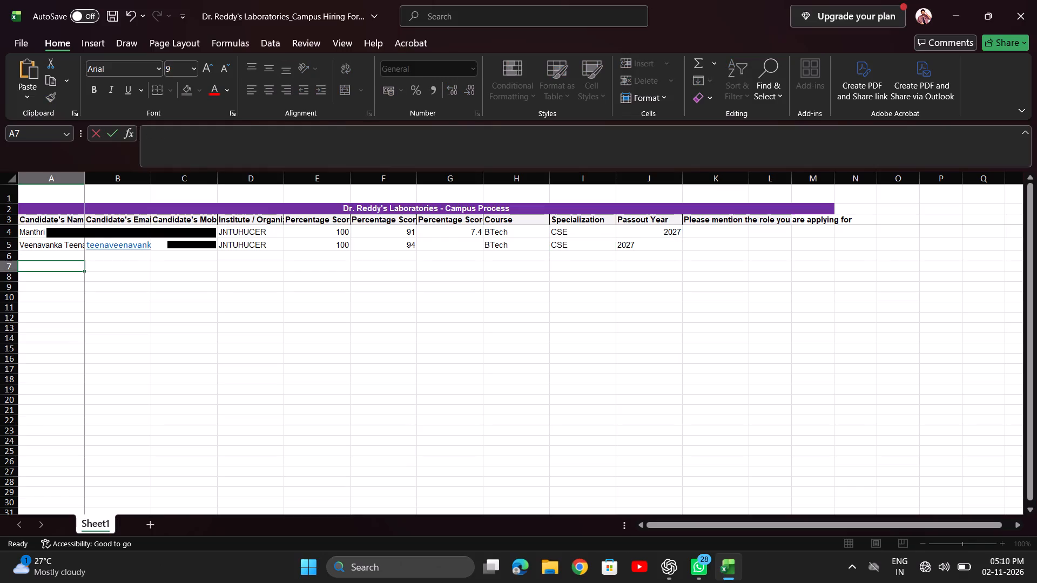
left_click(48, 256)
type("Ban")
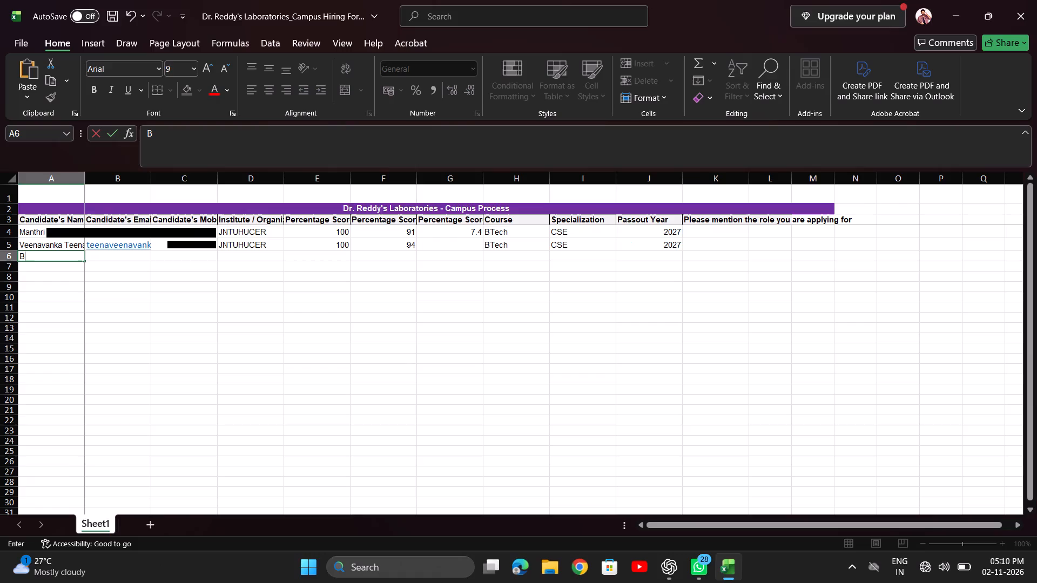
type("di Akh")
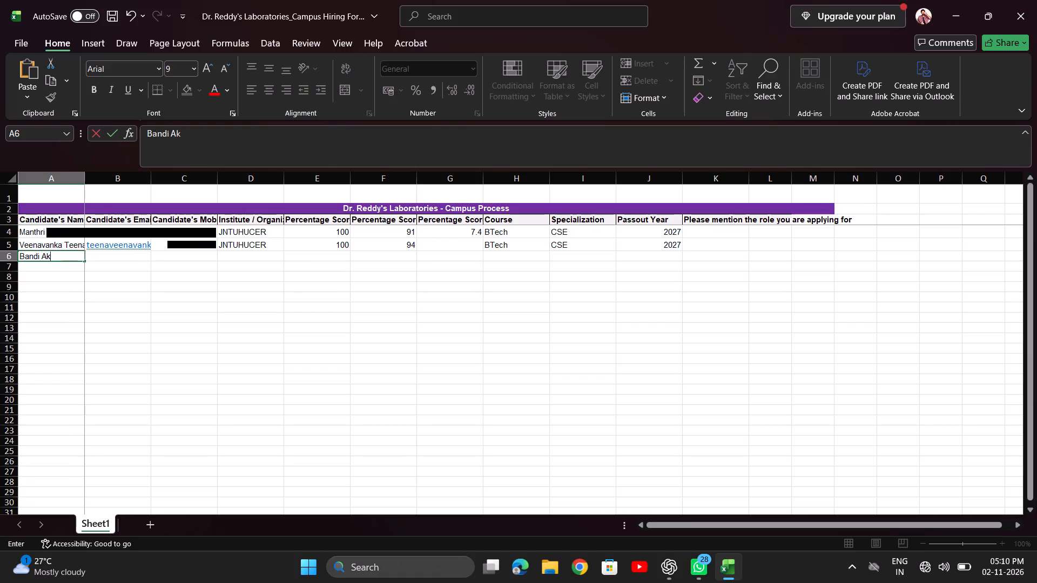
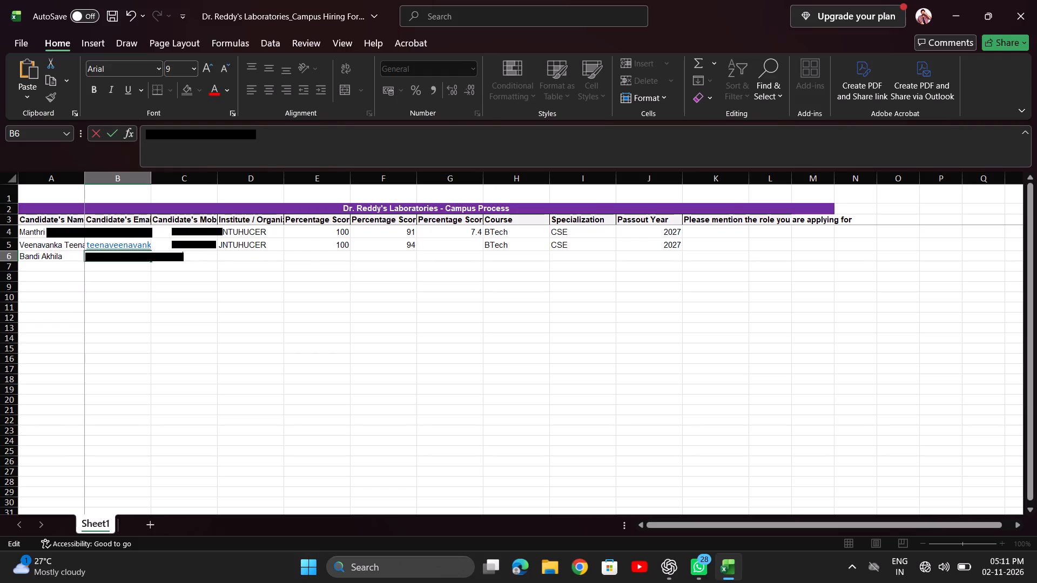
double_click(205, 257)
left_click(226, 260)
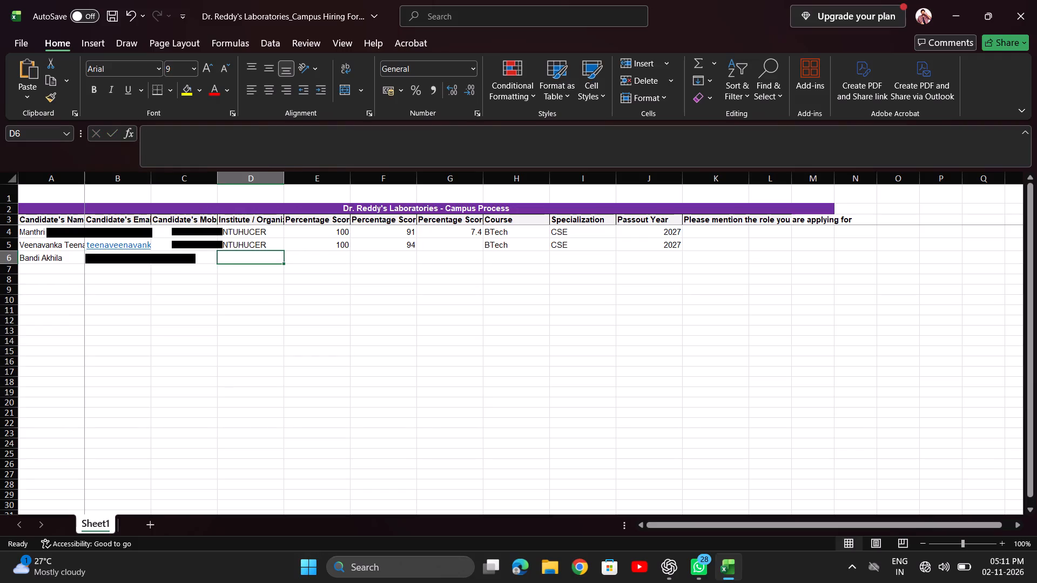
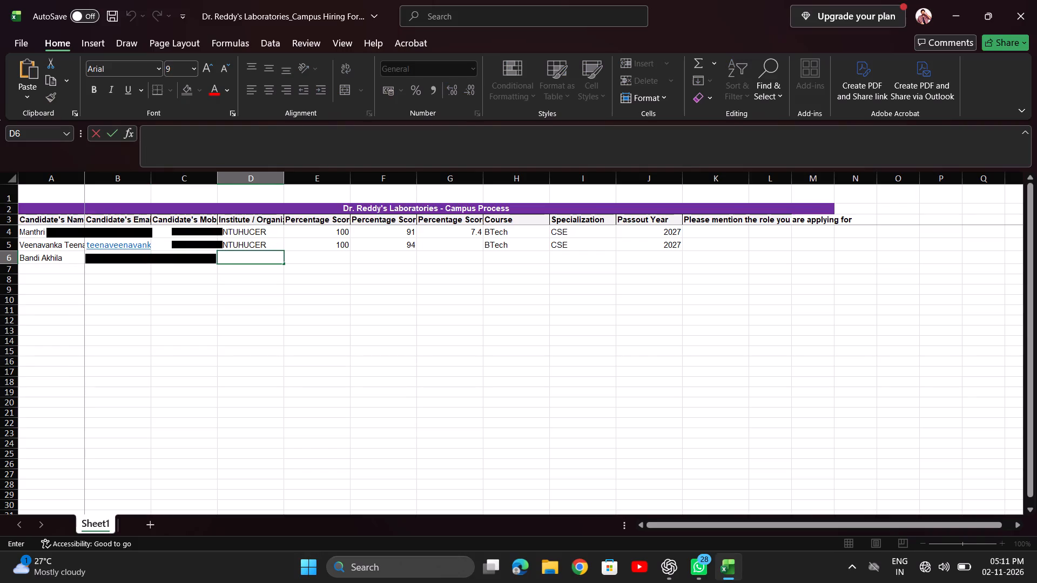
Enter JNTUHUCER as the third candidate's institute in D6.
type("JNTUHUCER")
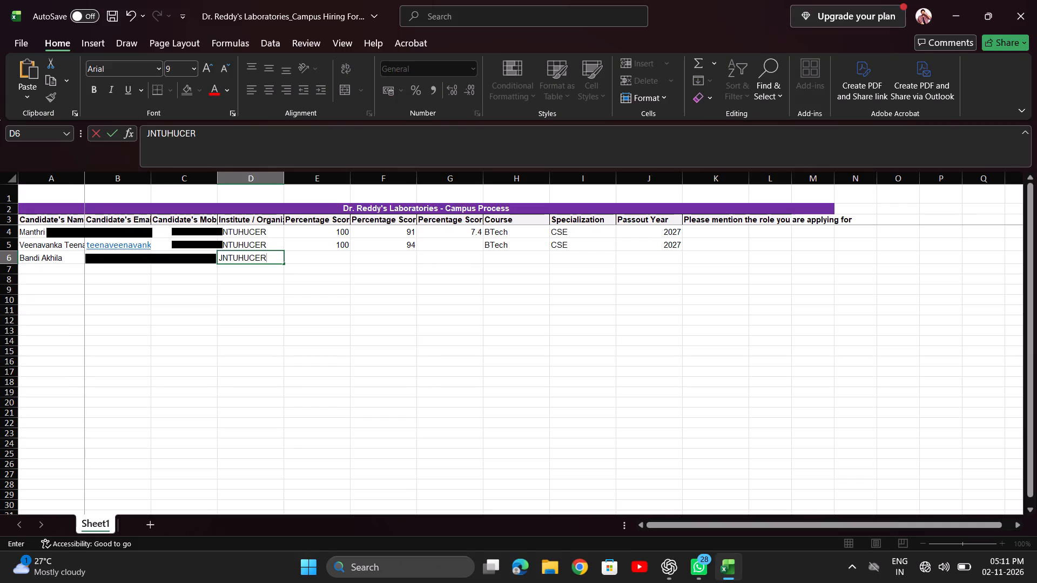
Enter the third candidate's first two percentage scores, 100 in E6 and 94 in F6.
left_click(344, 254)
left_click(344, 254)
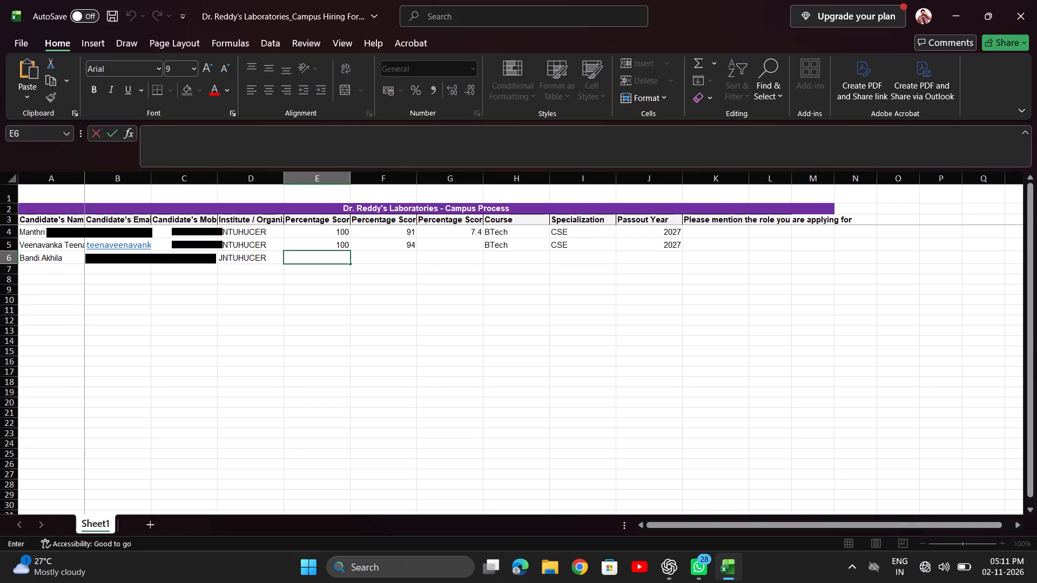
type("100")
left_click(399, 256)
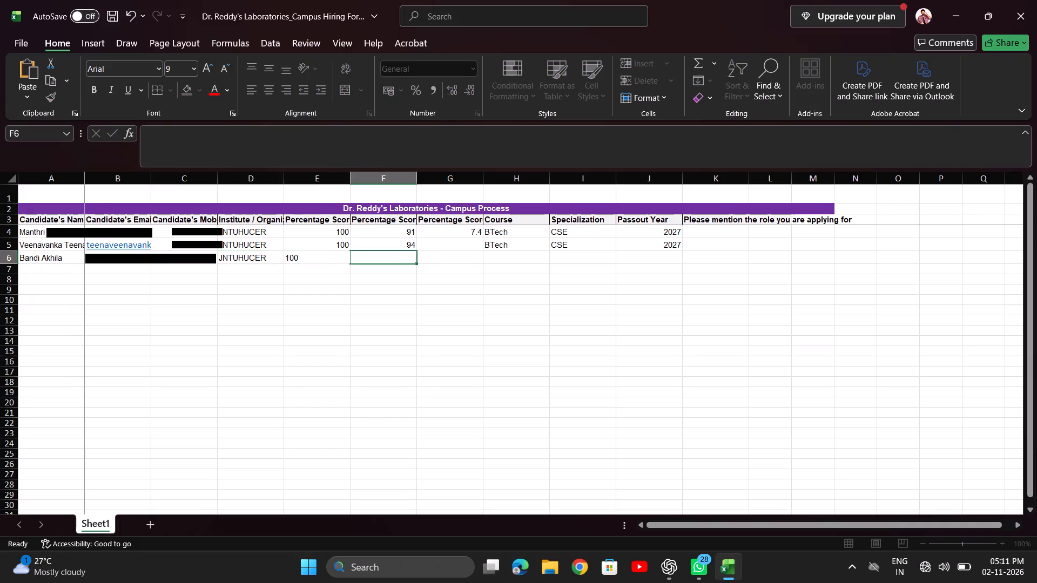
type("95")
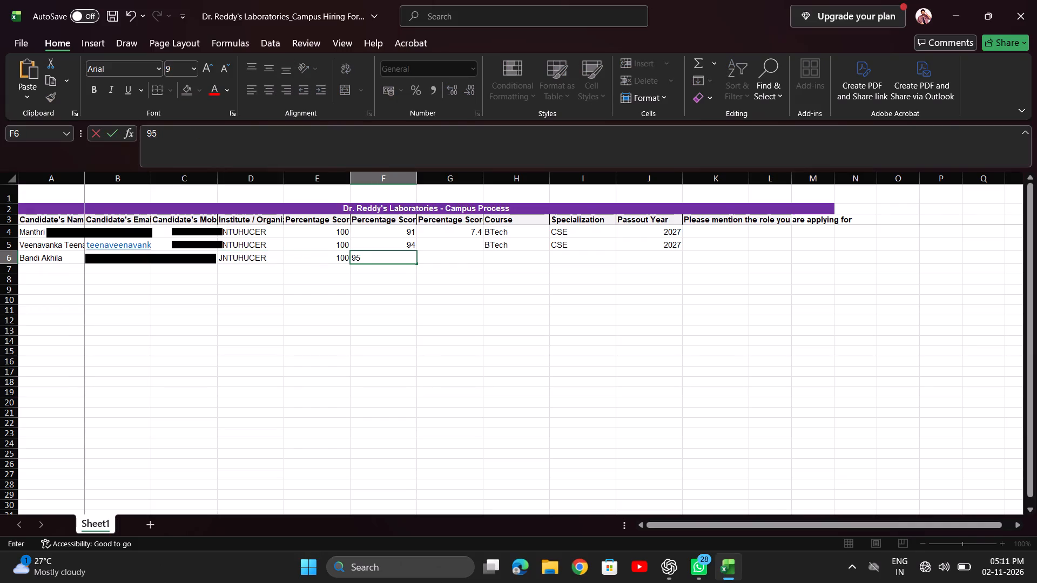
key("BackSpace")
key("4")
left_click(468, 260)
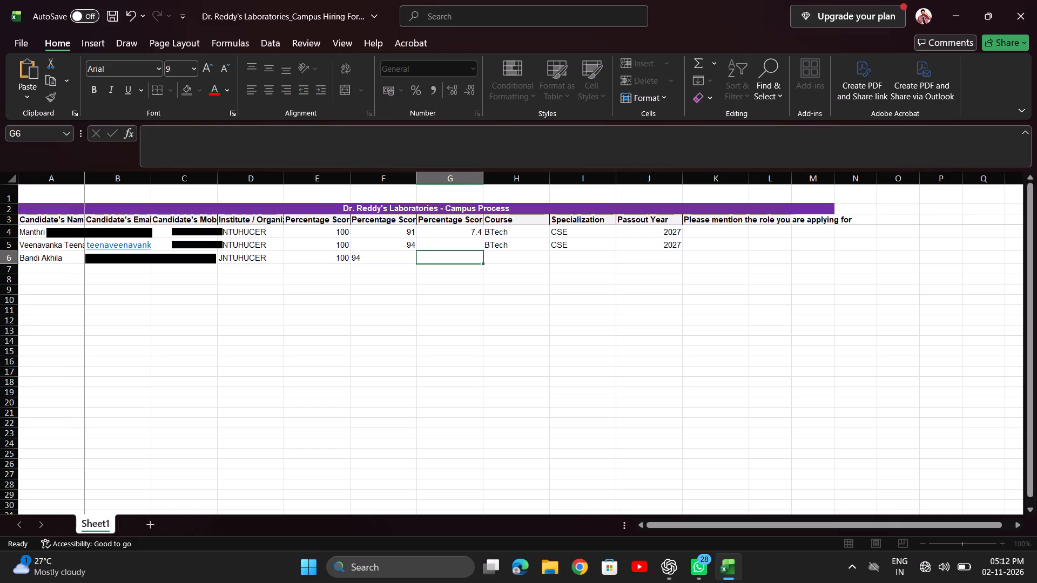
Complete the third candidate's course details in H6:J6 with BTech, CSE and passout year 2027.
left_click(492, 260)
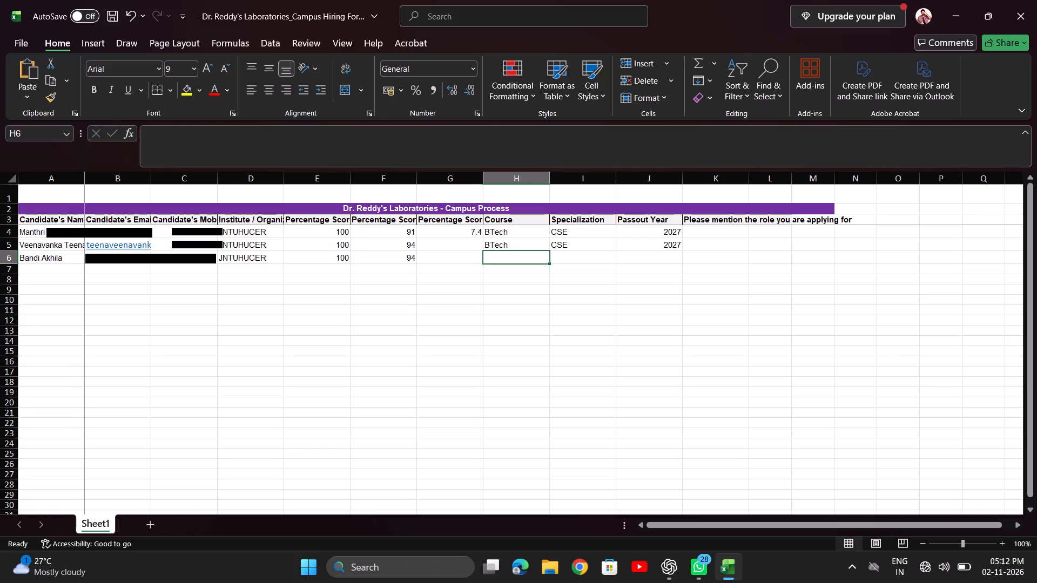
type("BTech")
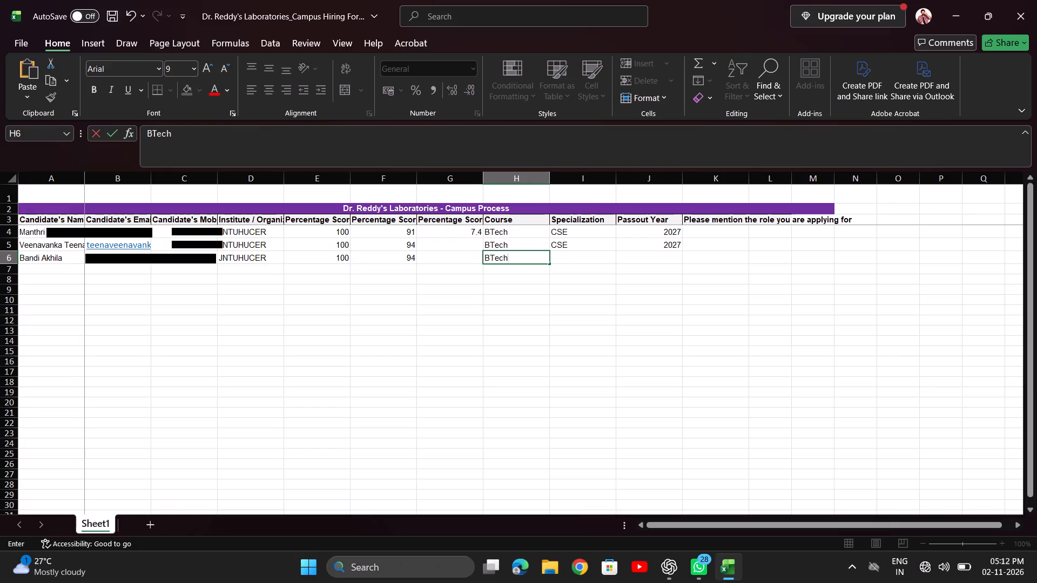
left_click(584, 256)
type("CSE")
left_click(642, 256)
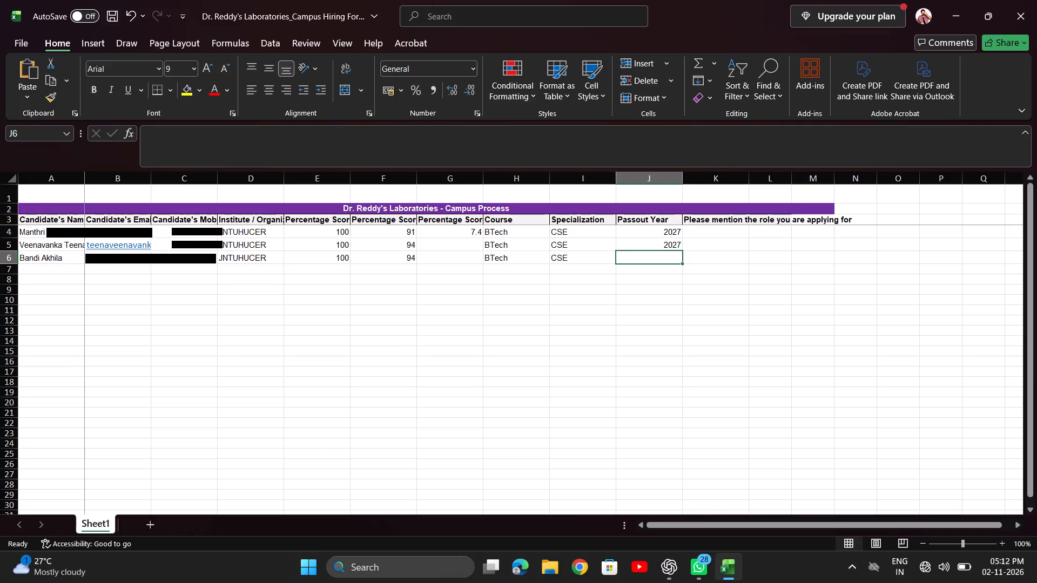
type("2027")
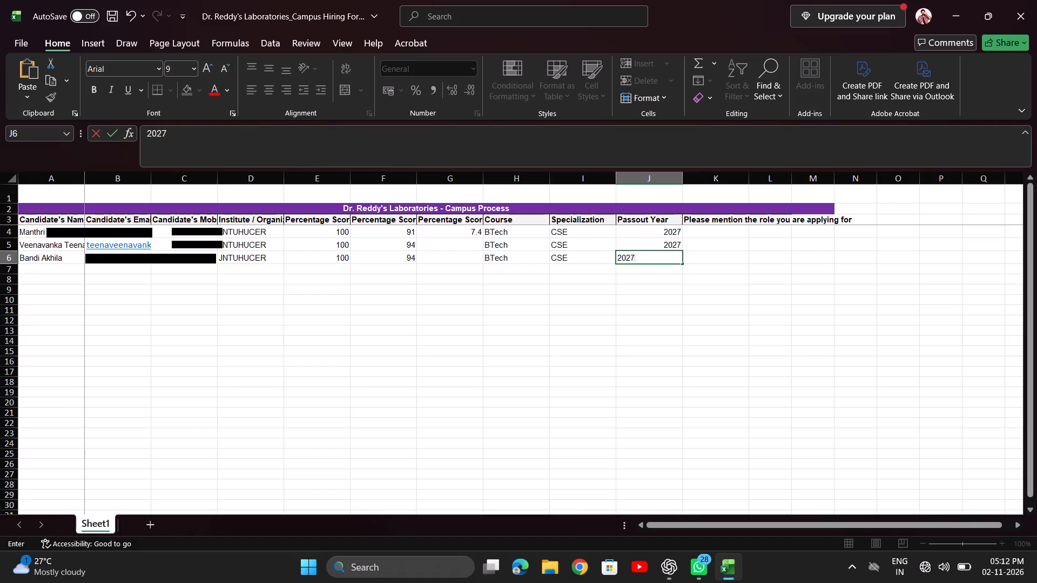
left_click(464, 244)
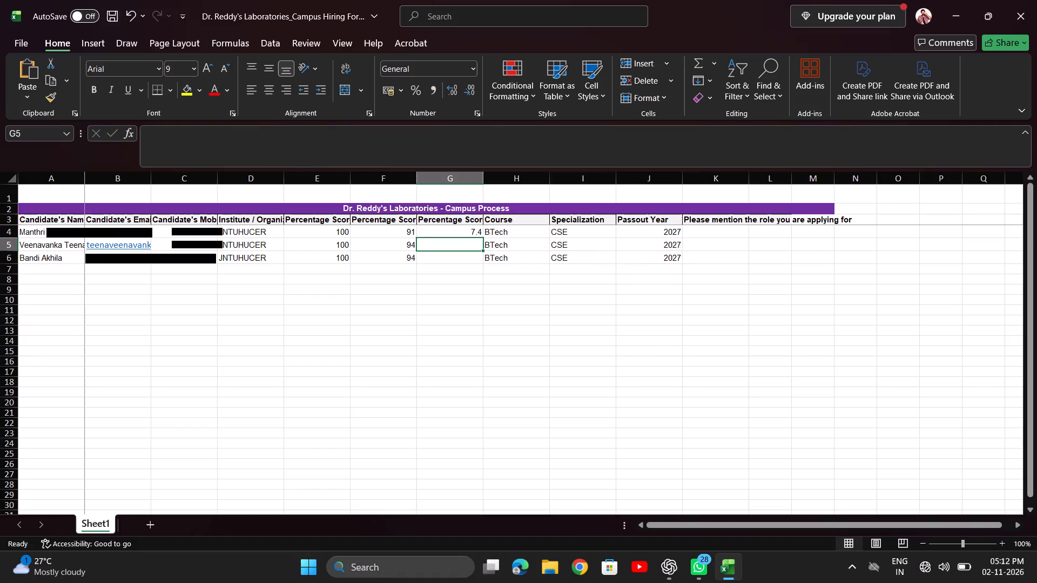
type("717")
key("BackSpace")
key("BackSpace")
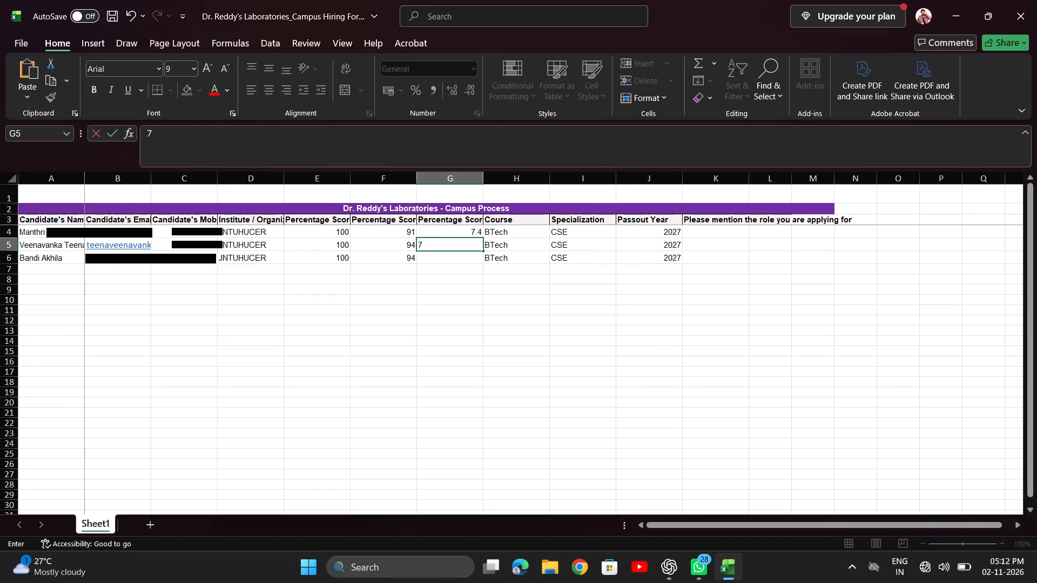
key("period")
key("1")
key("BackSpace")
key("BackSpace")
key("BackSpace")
Change the first candidate's third percentage score in G4 to 7.17.
left_click(479, 234)
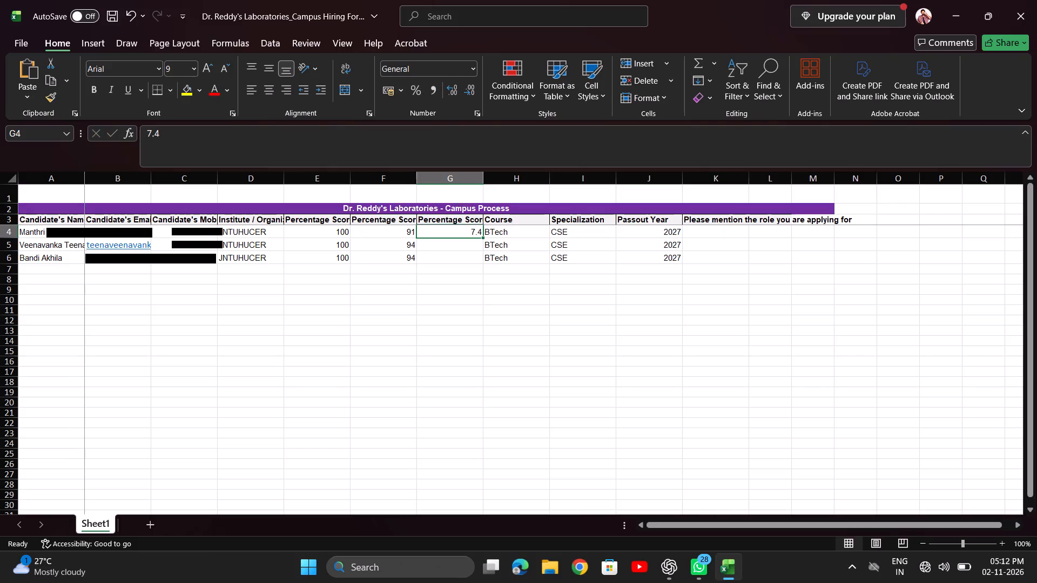
triple_click(474, 232)
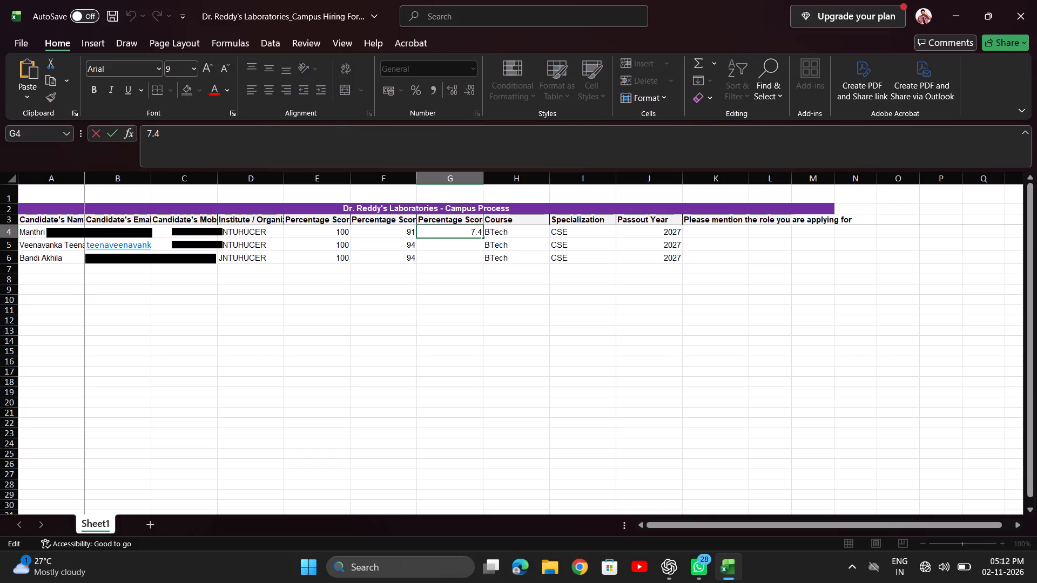
key("Right")
key("BackSpace")
key("BackSpace")
key("Right")
key("Right")
key("BackSpace")
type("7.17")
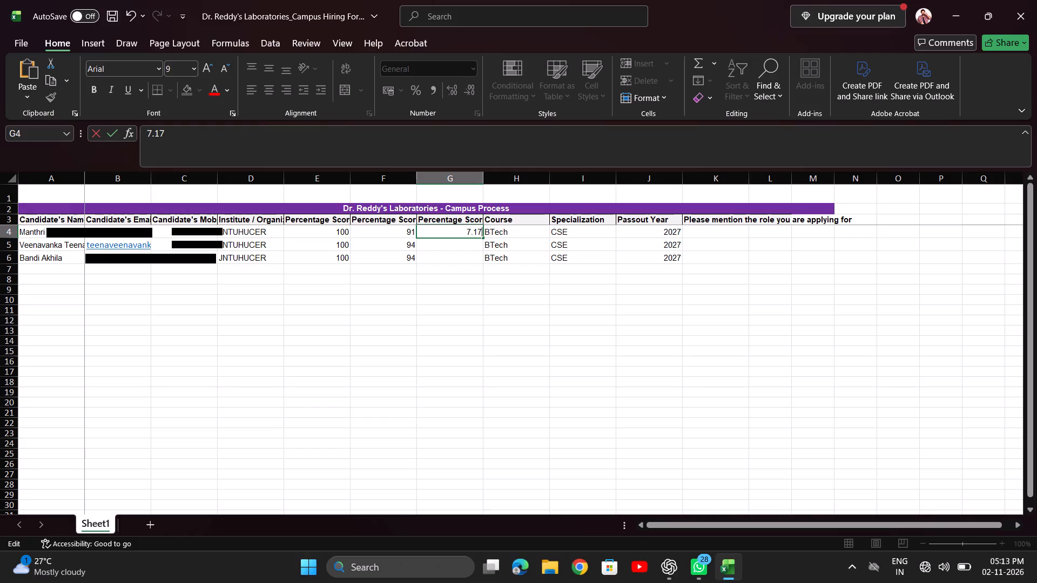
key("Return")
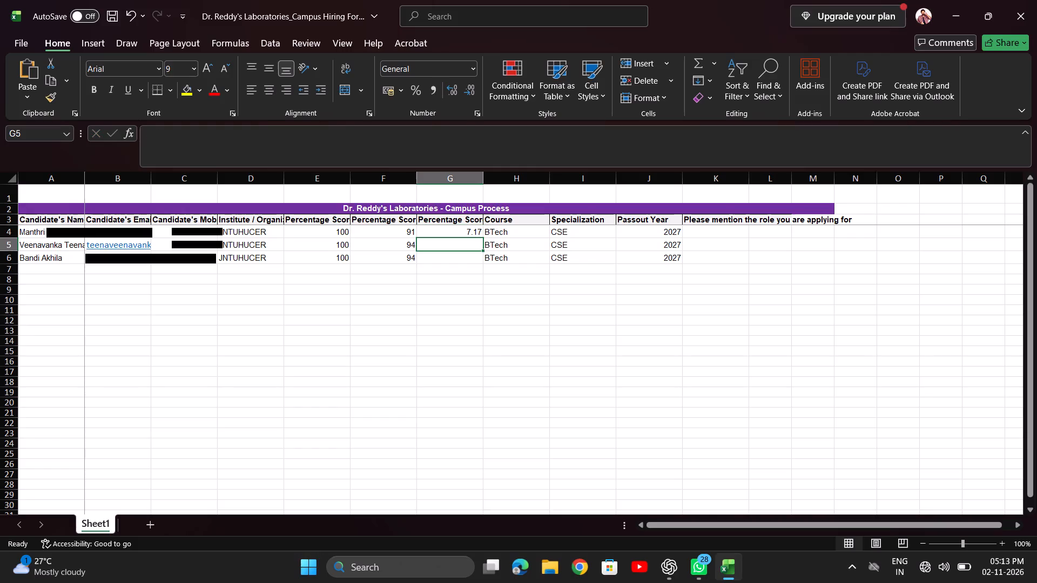
Enter the missing third percentage scores, 7.58 for the second candidate in G5 and 8.2 for the third candidate in G6.
double_click(443, 246)
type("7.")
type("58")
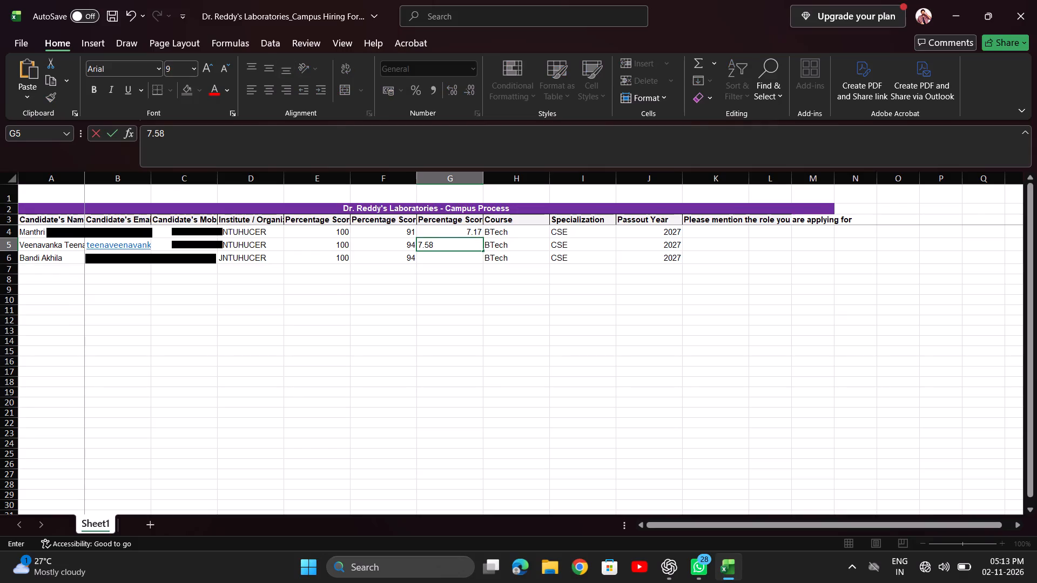
left_click(721, 231)
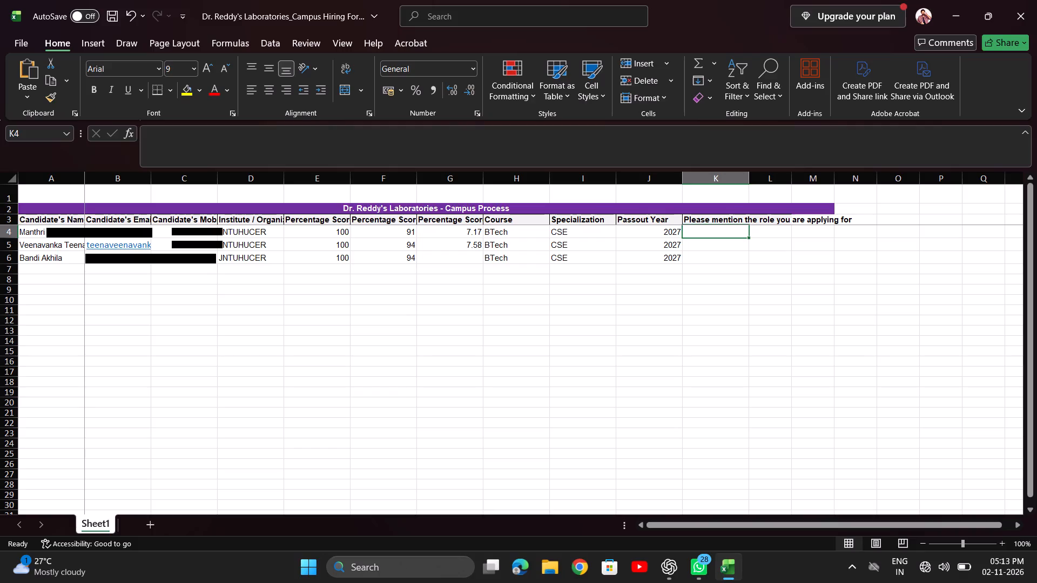
left_click(691, 230)
double_click(691, 230)
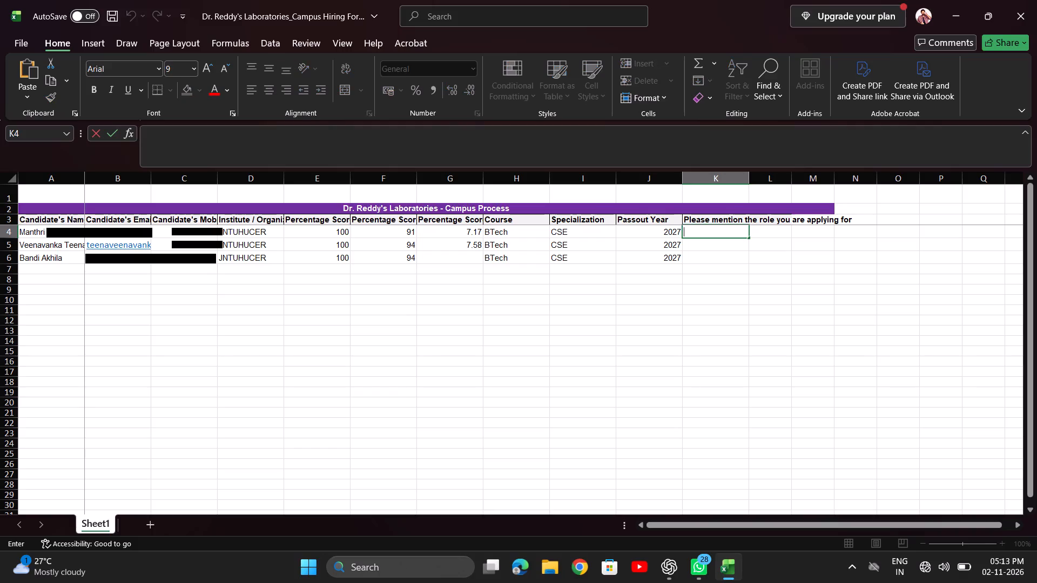
triple_click(454, 259)
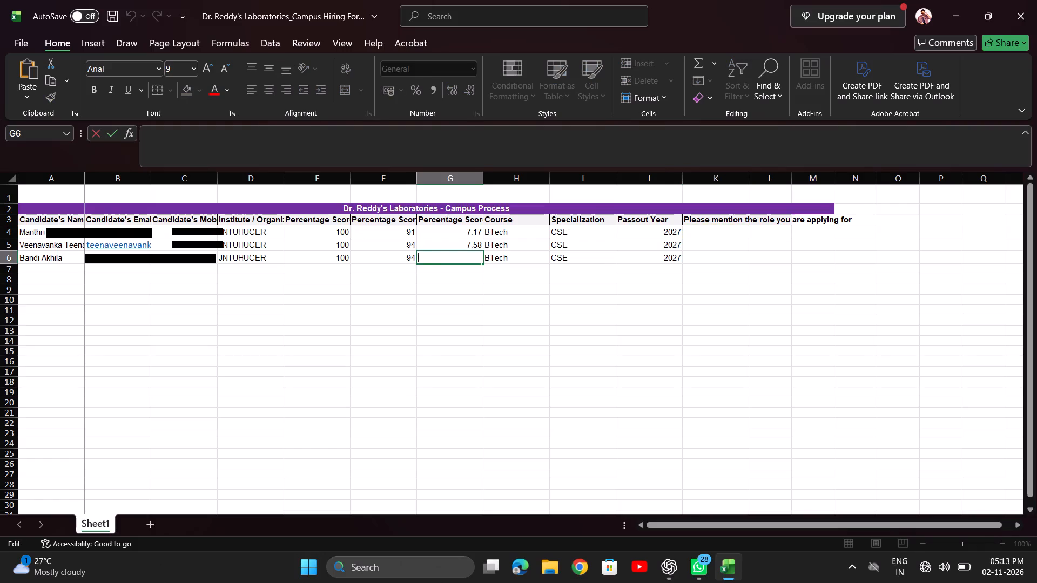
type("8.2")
Enter Apprentice in K4 as the role the first candidate is applying for.
triple_click(701, 232)
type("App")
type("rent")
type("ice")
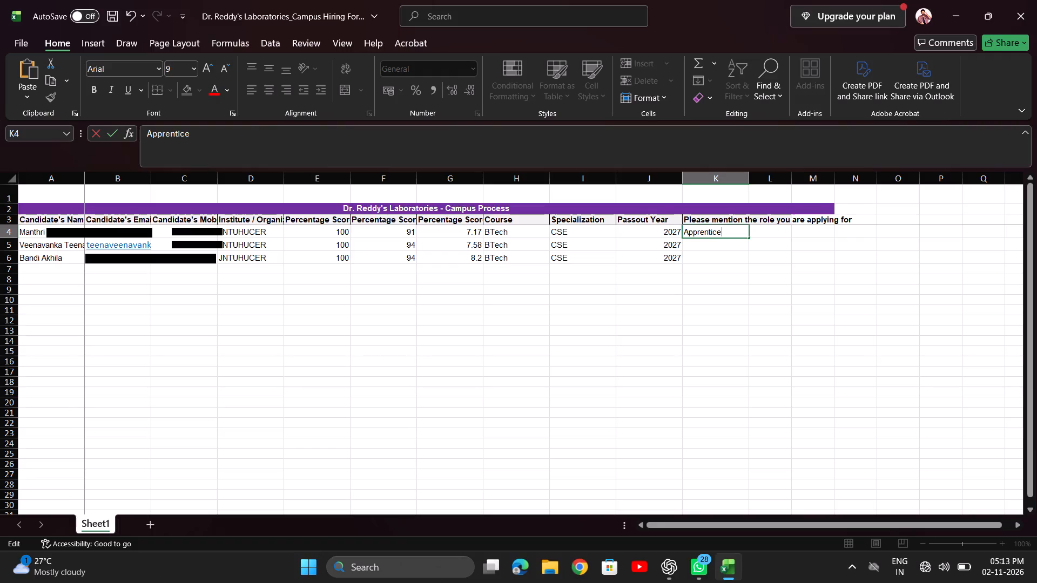
Fill the Apprentice role from K4 down to K6 for the second and third candidates.
left_click_drag(728, 233, 692, 231)
left_click_drag(692, 231, 679, 231)
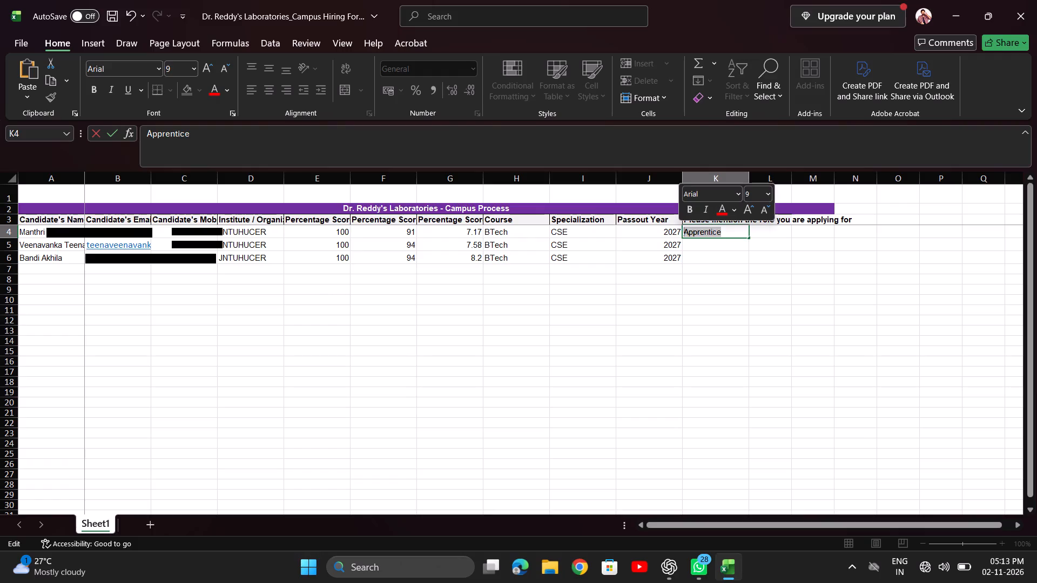
key("ctrl+c")
left_click(698, 241)
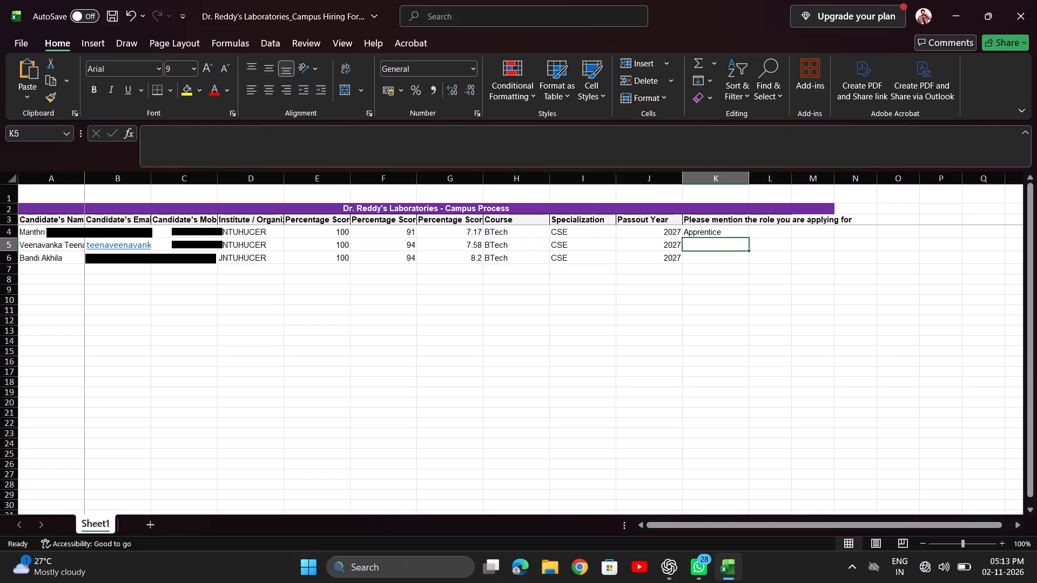
left_click(735, 232)
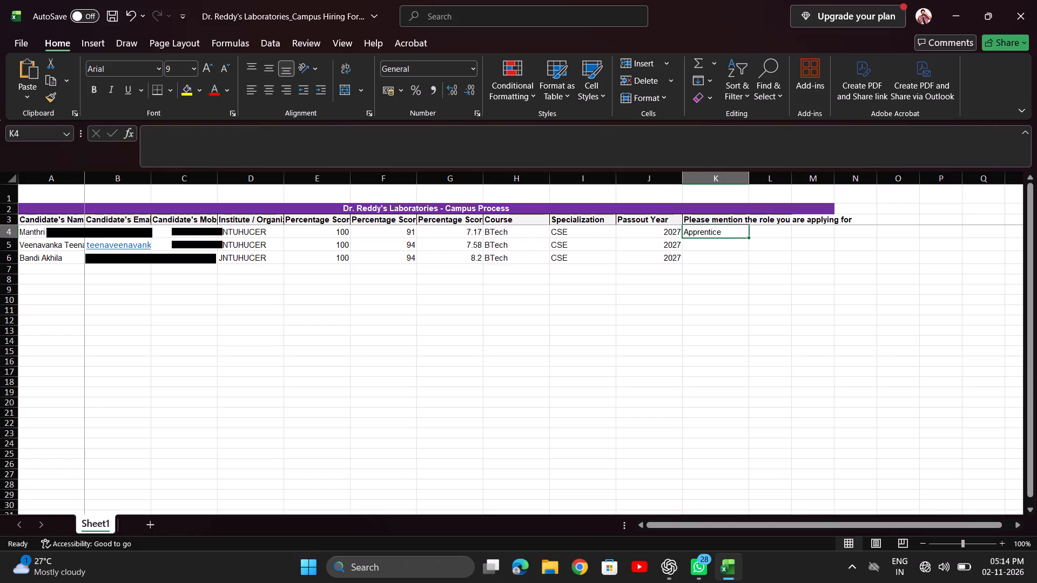
left_click_drag(749, 236, 749, 259)
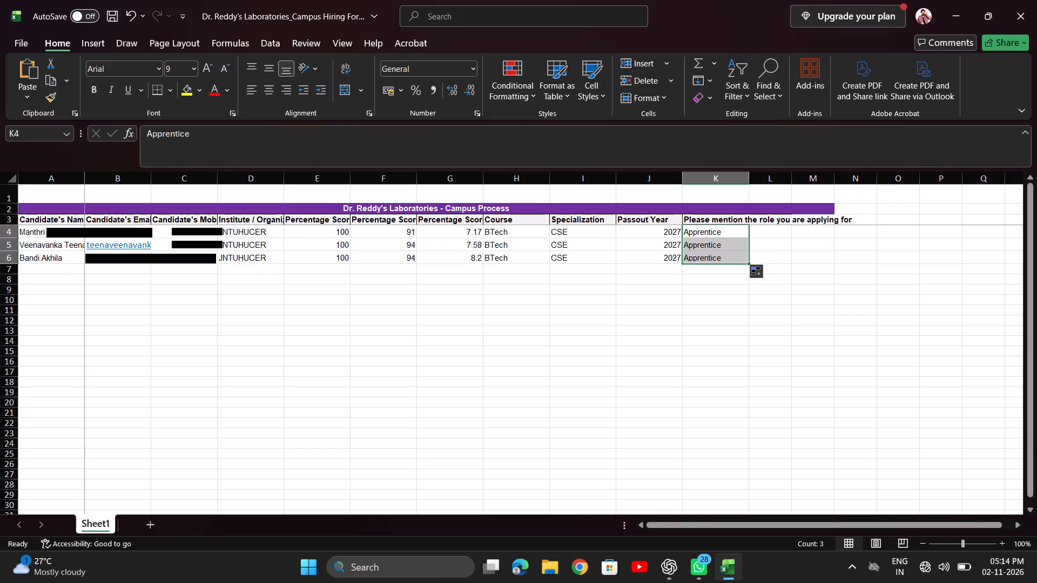
left_click(803, 257)
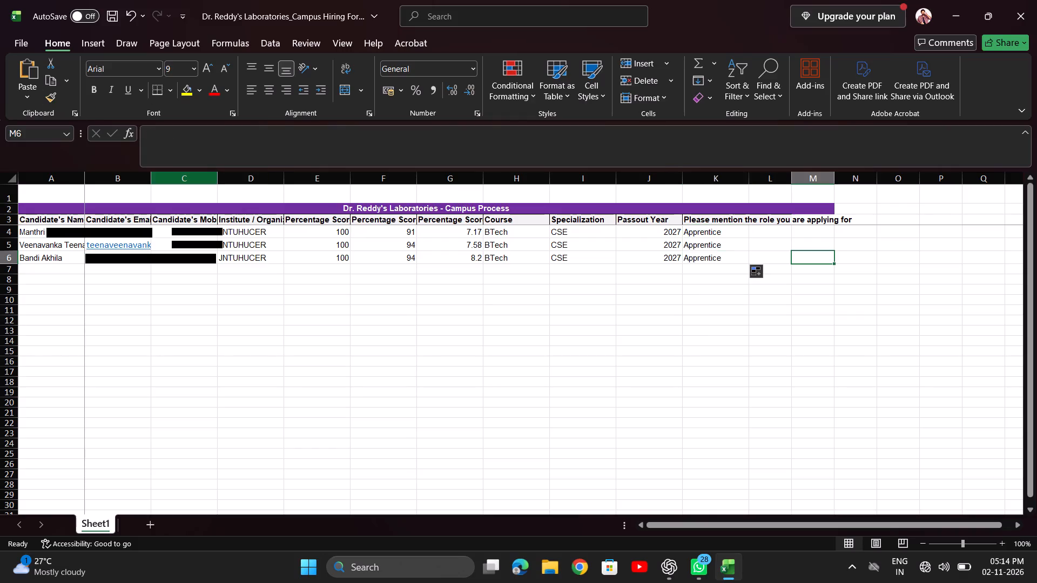
Save the completed campus hiring workbook.
key("ctrl+s")
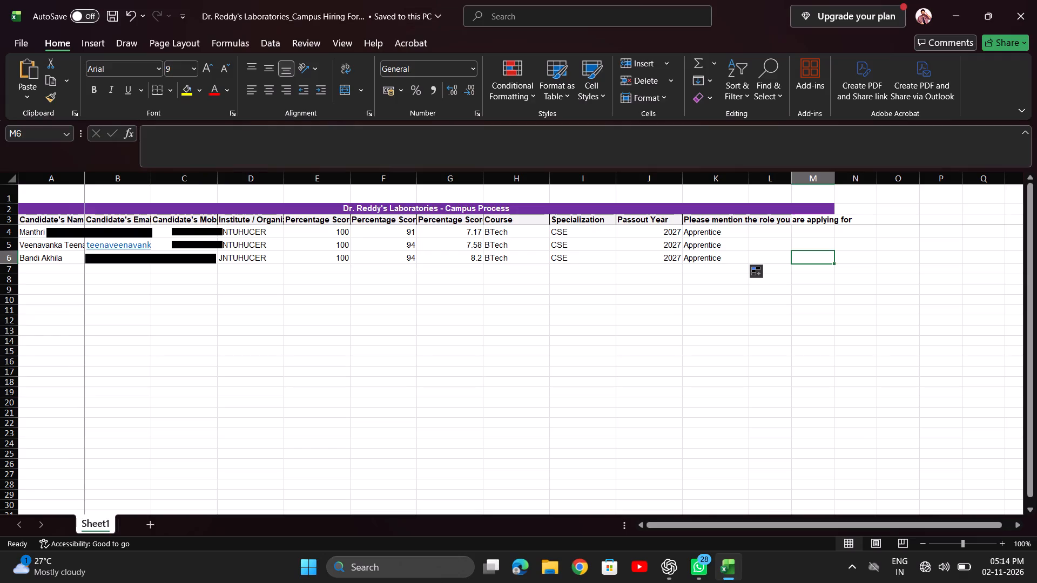
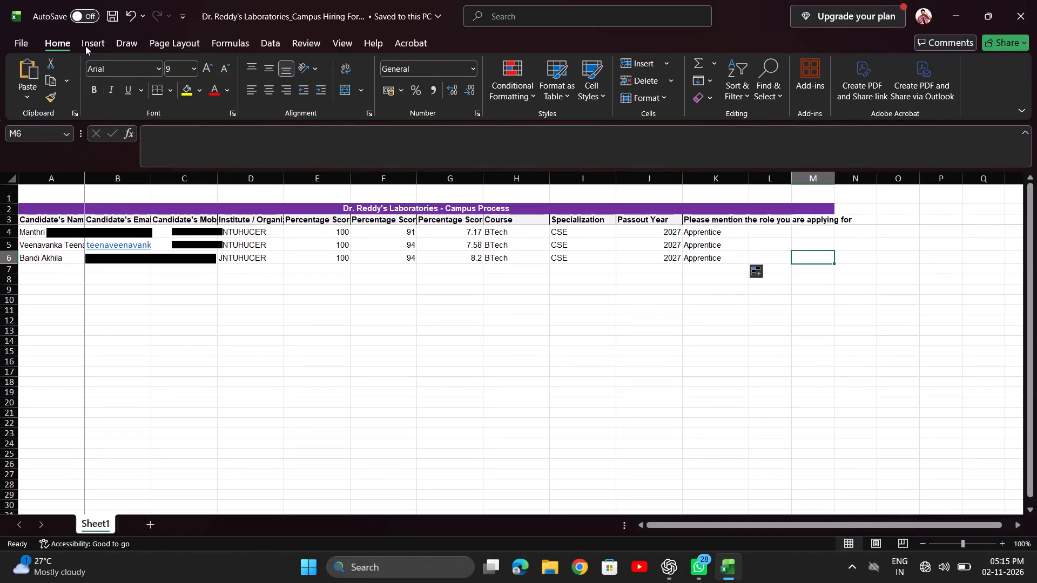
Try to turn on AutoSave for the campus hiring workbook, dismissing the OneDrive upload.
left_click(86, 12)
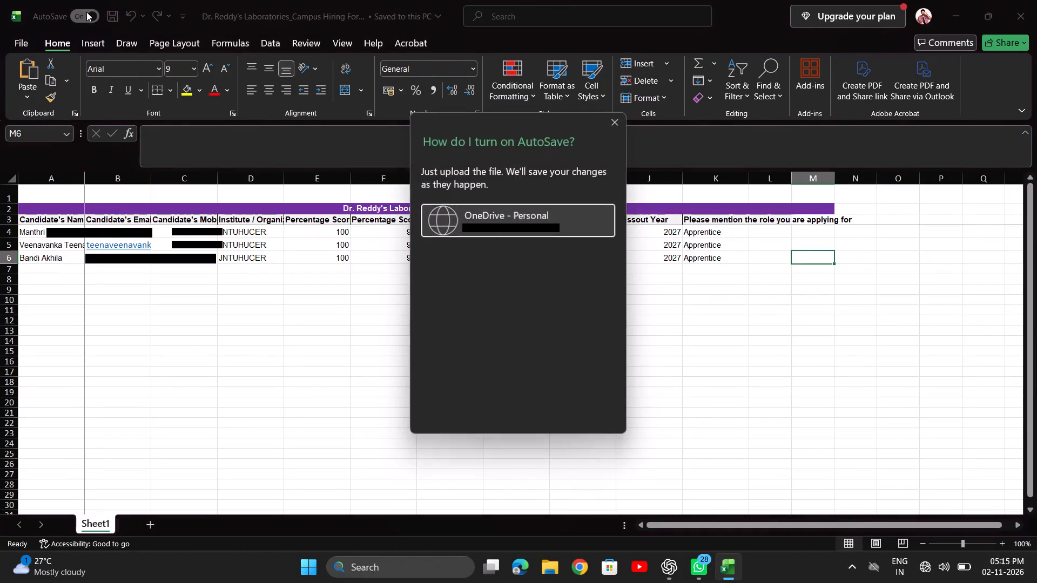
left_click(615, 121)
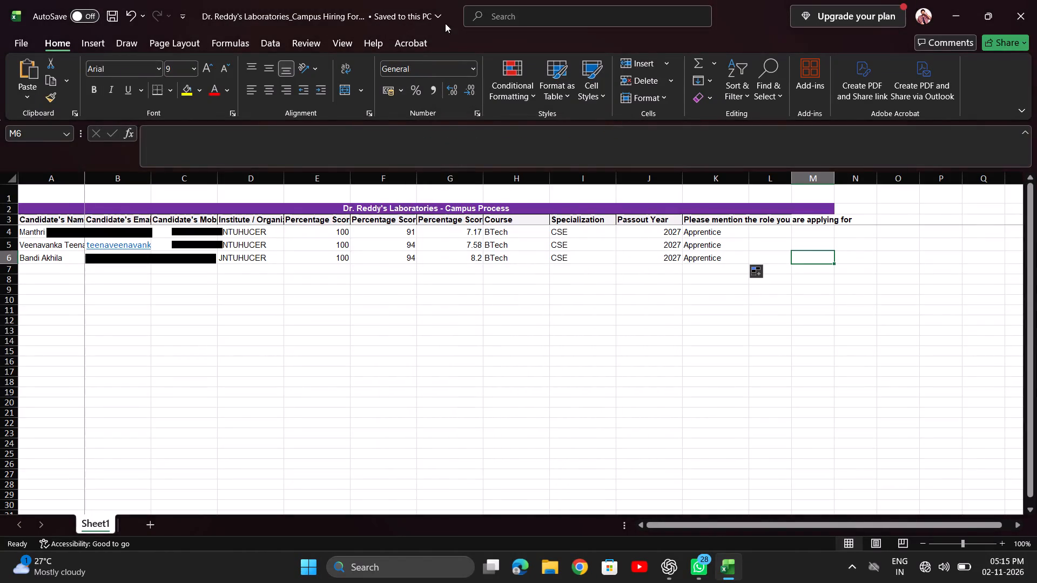
Check the campus hiring workbook's file name and save location.
left_click(440, 13)
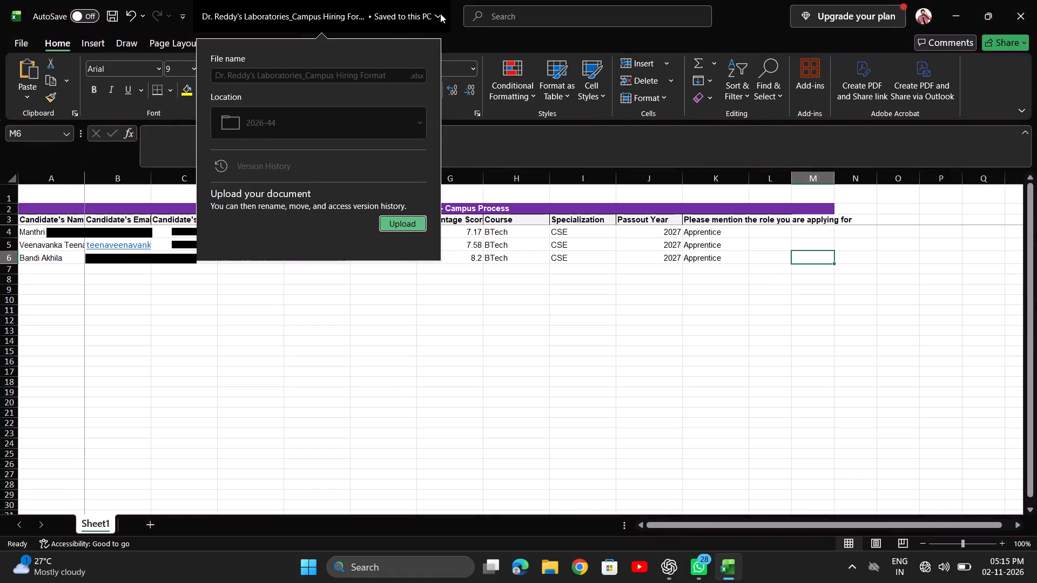
left_click(398, 322)
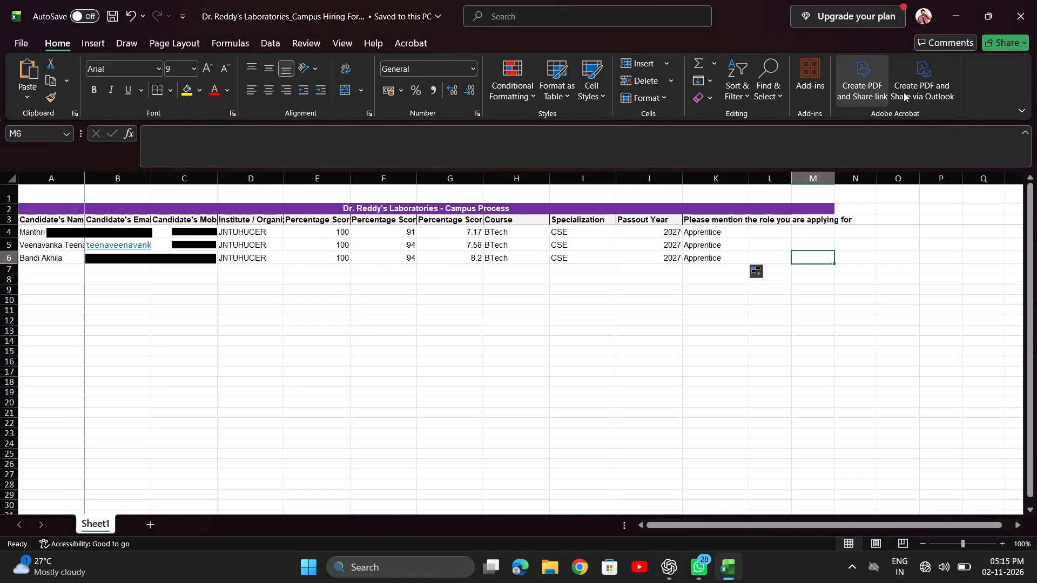
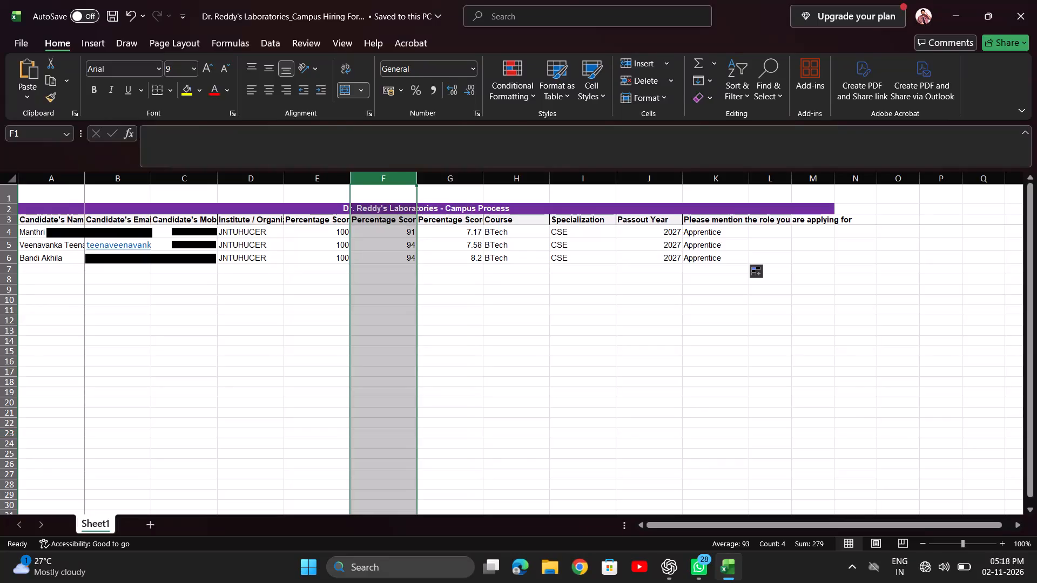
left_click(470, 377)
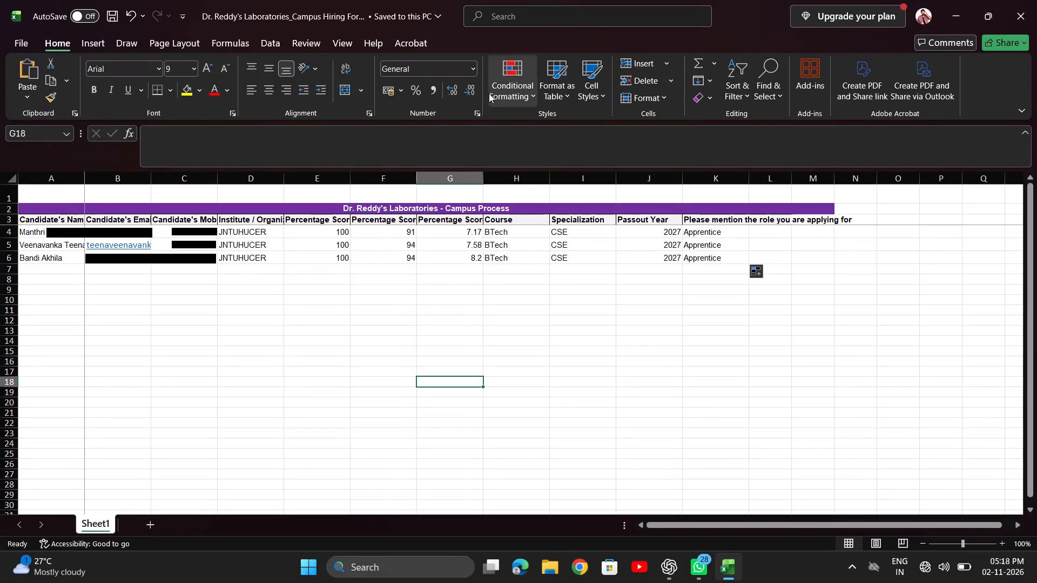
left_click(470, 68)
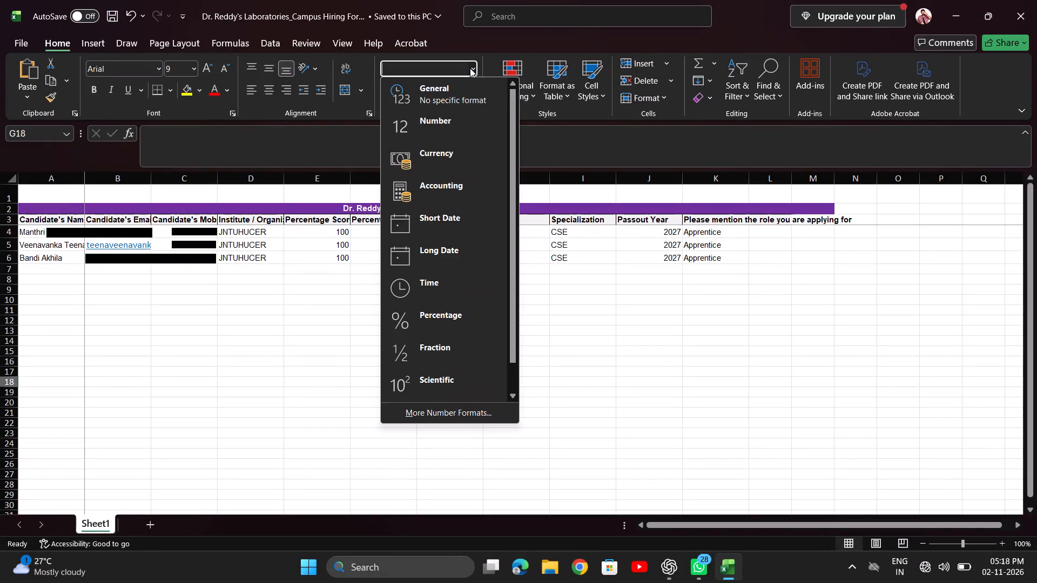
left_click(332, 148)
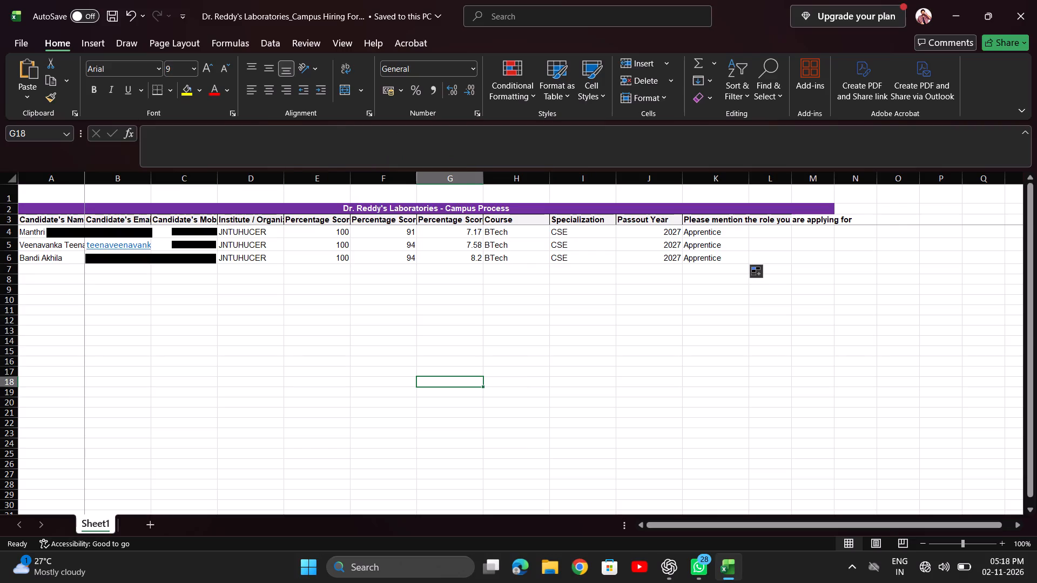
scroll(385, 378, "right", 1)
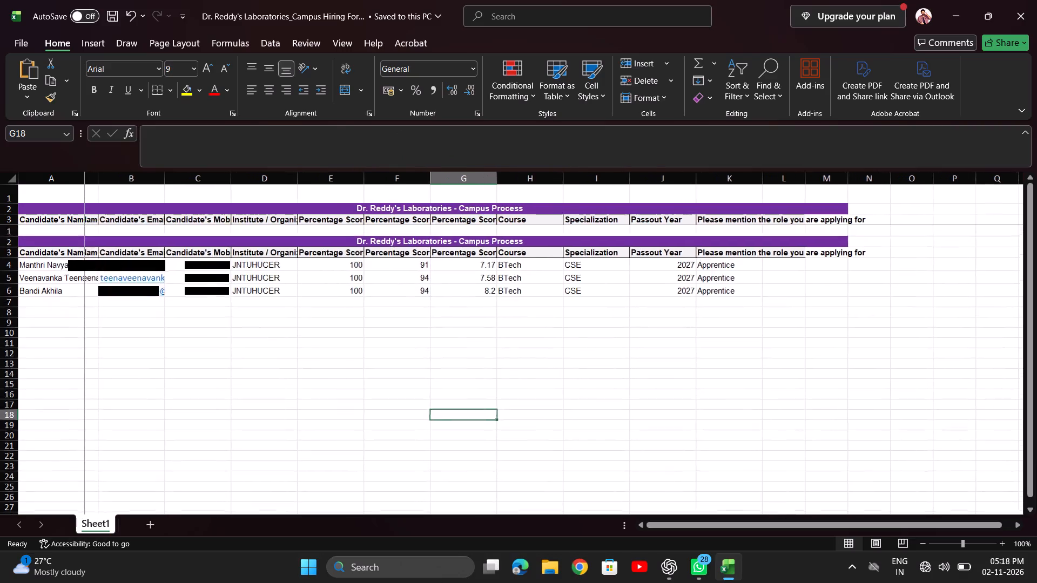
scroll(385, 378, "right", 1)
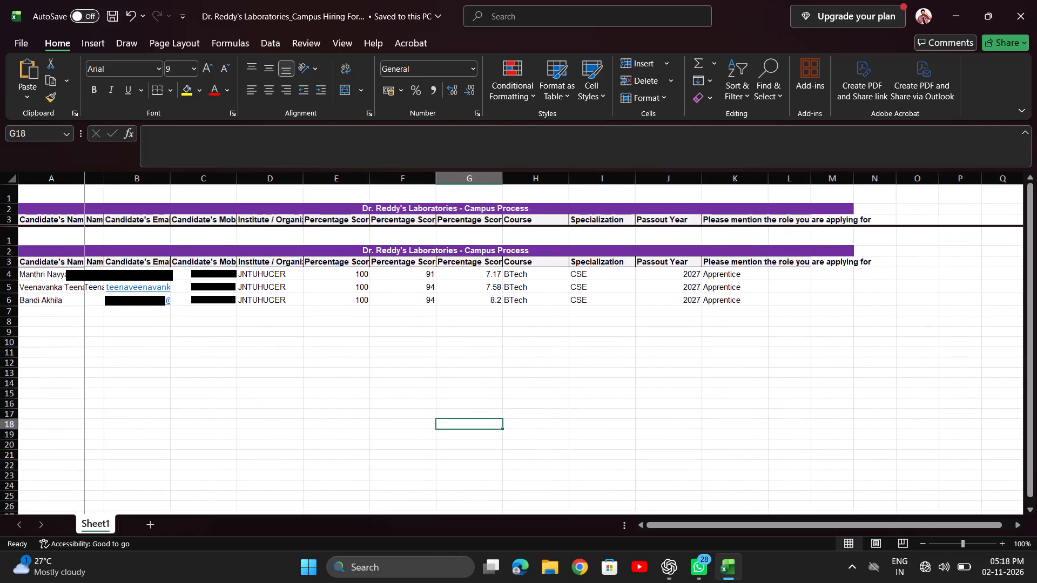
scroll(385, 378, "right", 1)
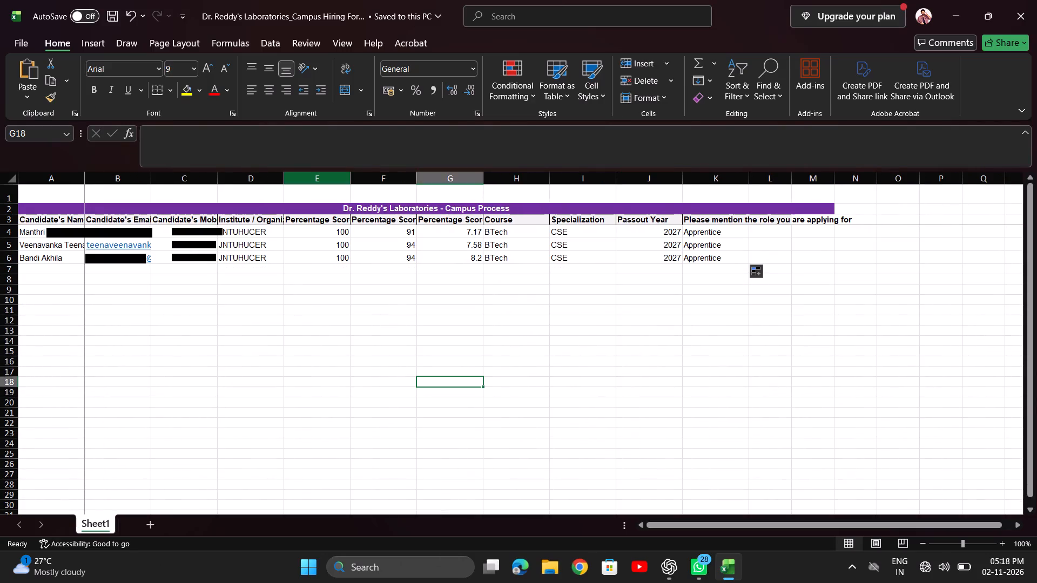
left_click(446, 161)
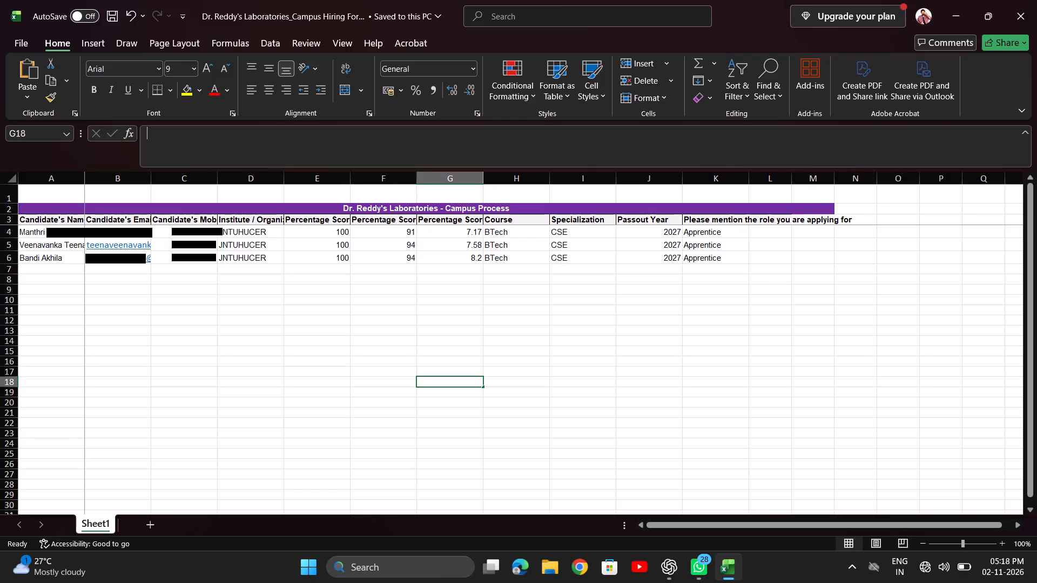
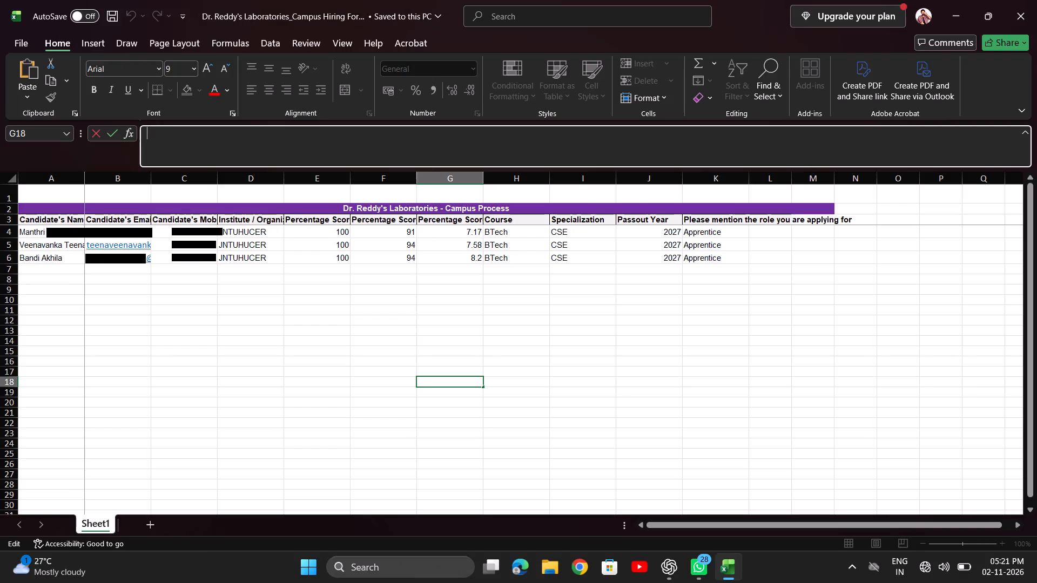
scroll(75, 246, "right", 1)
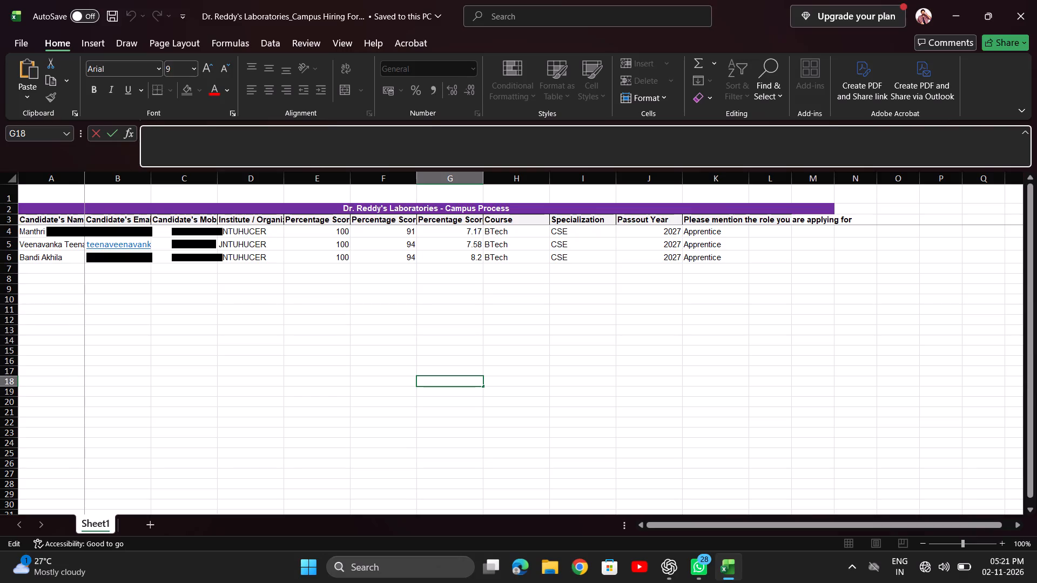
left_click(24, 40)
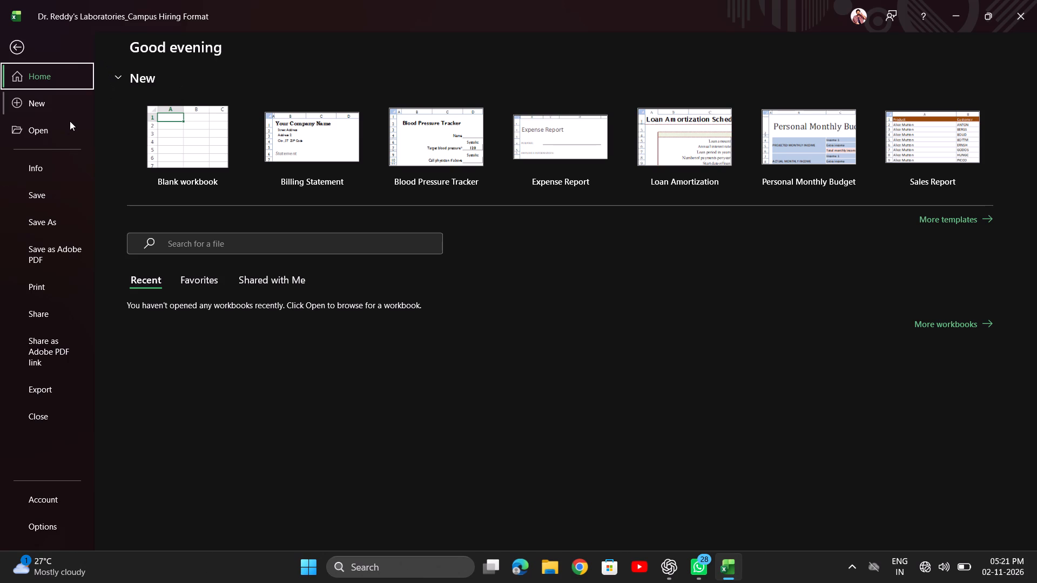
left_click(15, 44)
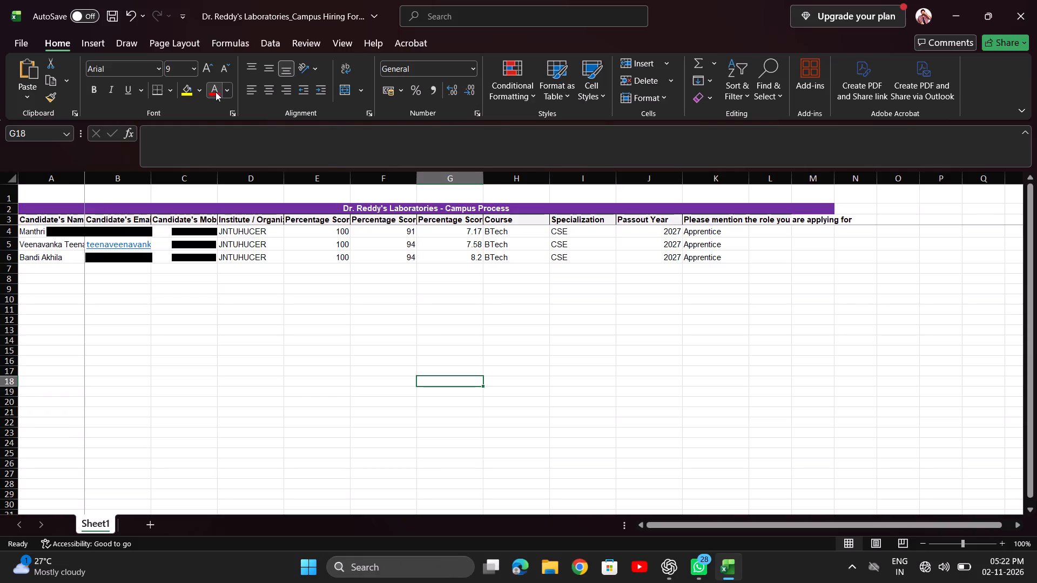
Check the workbook's file name, save location and available upload destinations, closing the location chooser without uploading a copy.
left_click(367, 4)
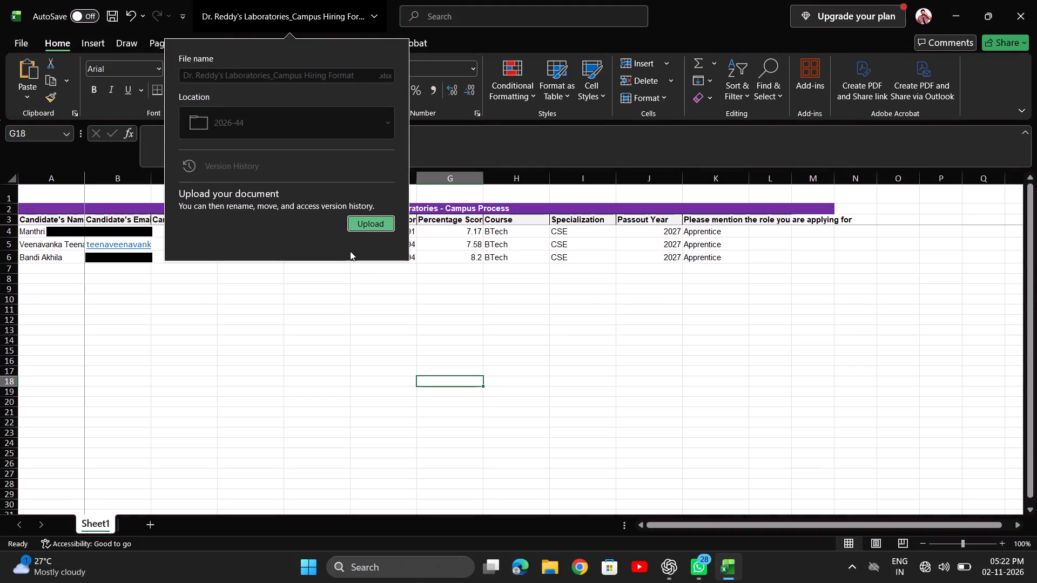
left_click(367, 223)
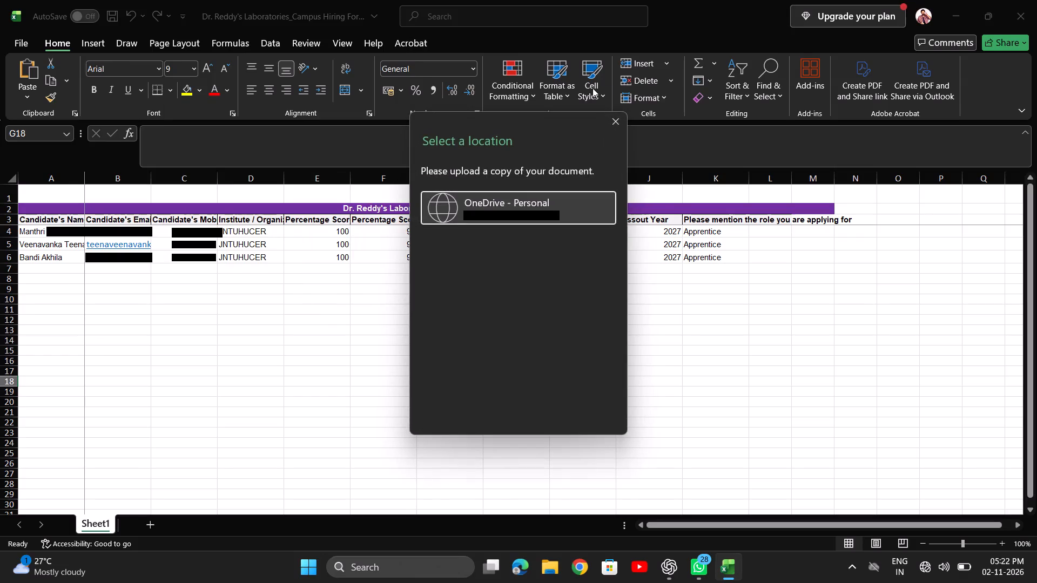
left_click(615, 120)
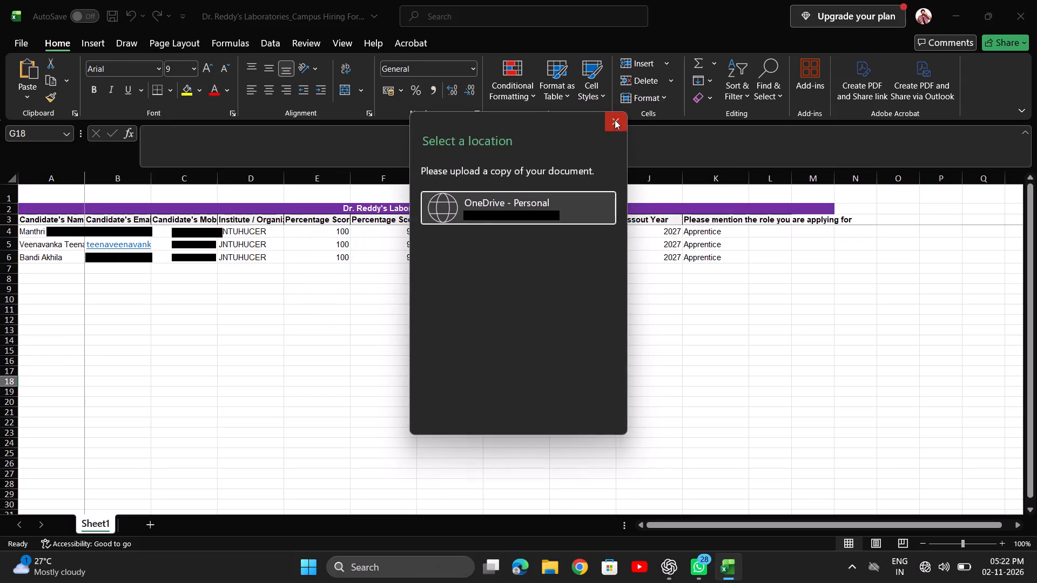
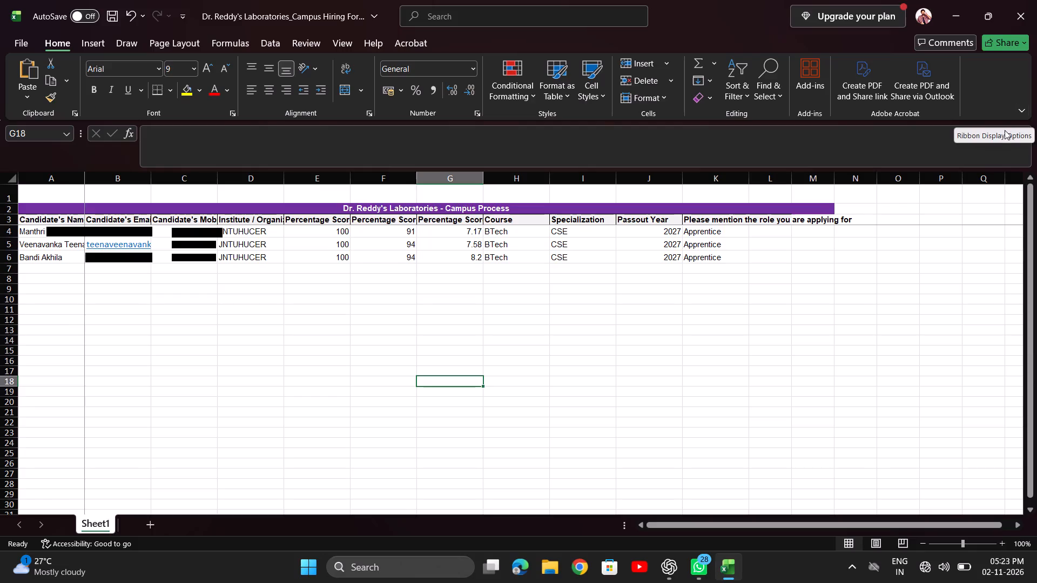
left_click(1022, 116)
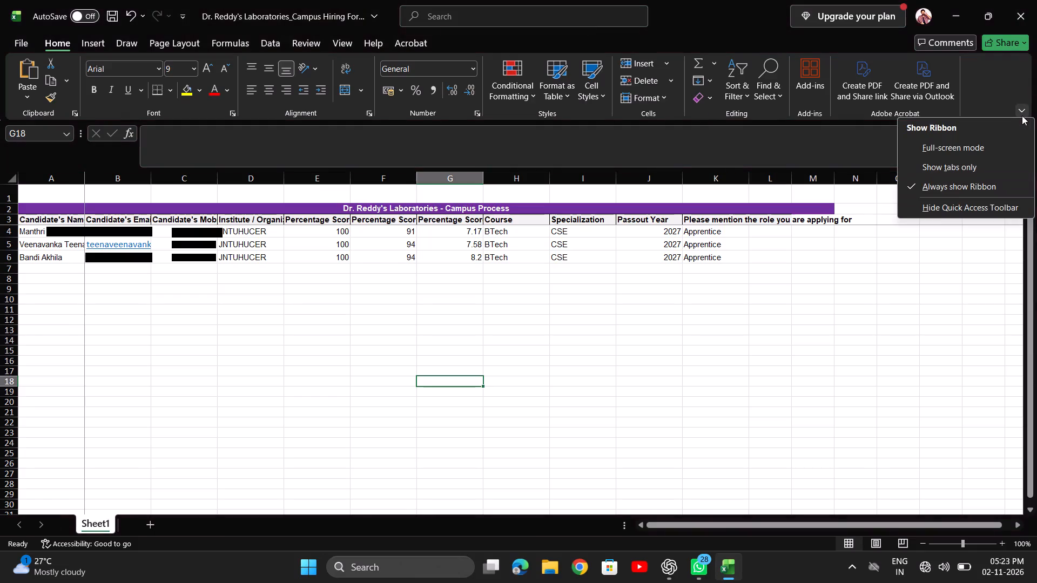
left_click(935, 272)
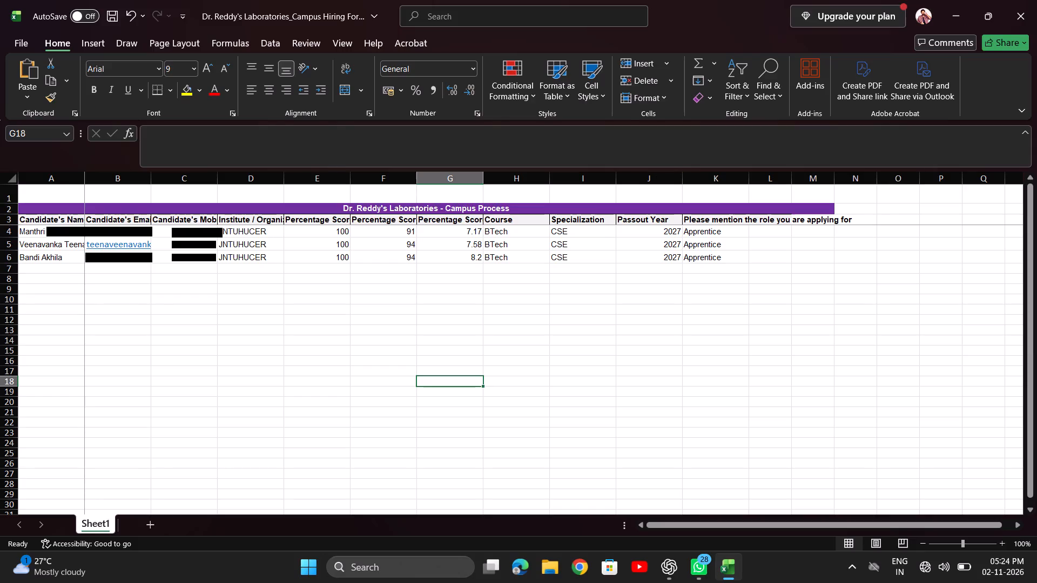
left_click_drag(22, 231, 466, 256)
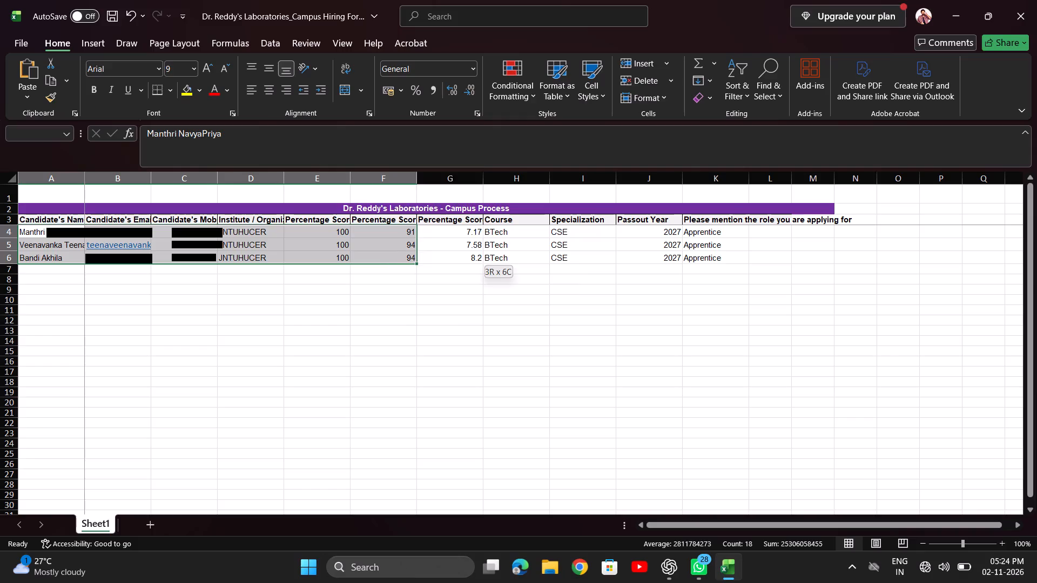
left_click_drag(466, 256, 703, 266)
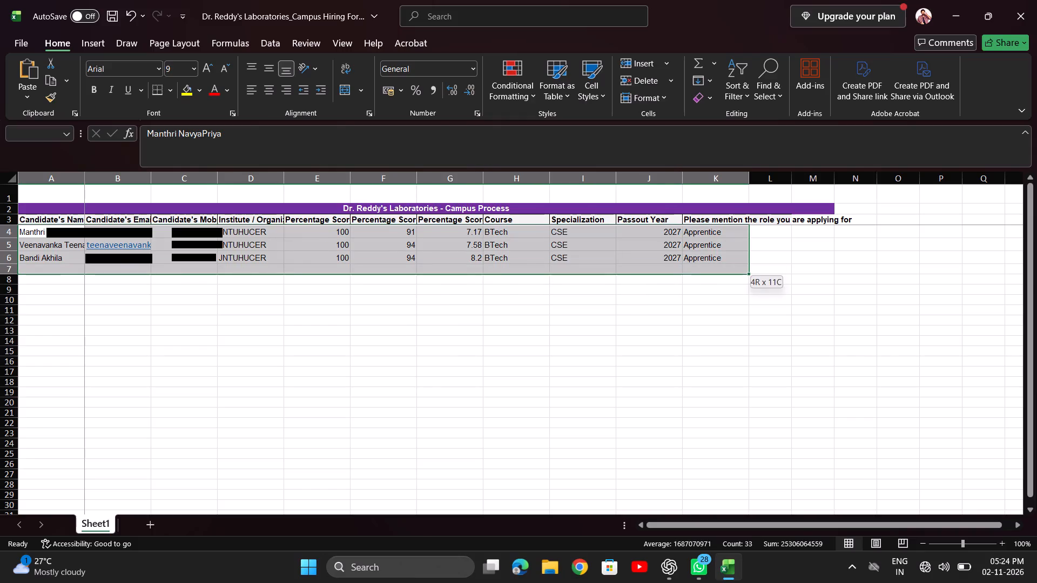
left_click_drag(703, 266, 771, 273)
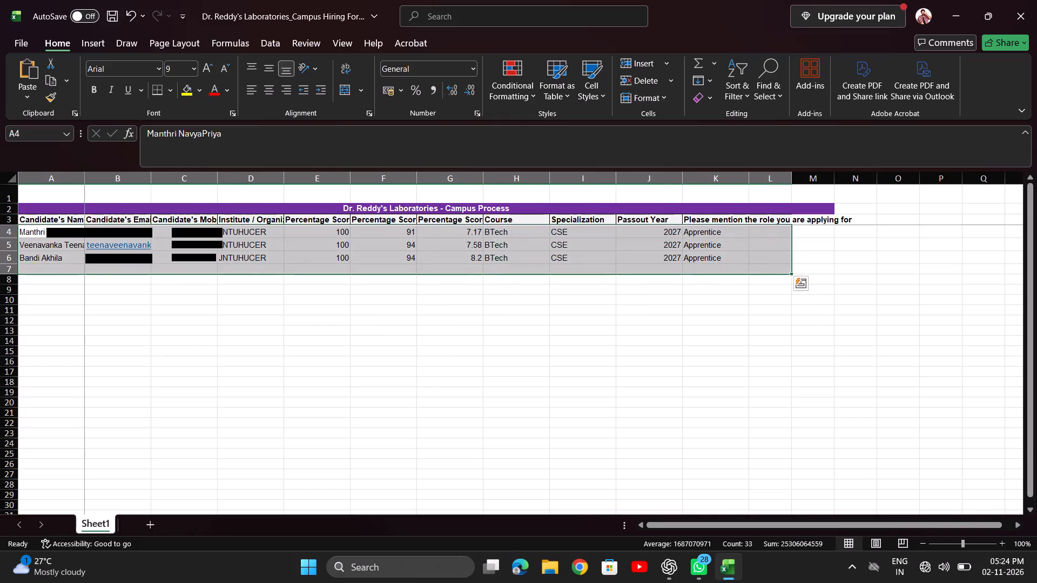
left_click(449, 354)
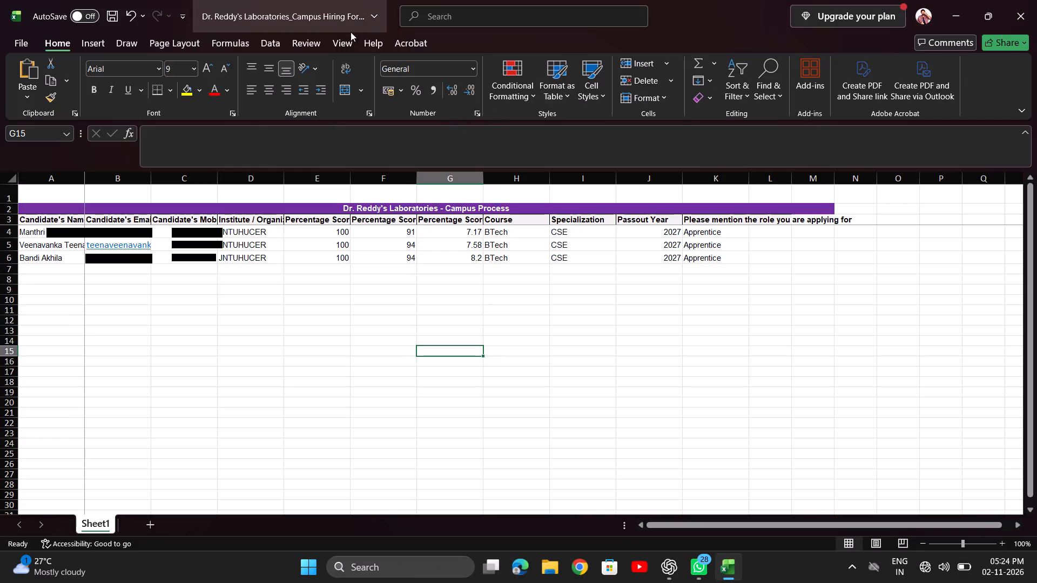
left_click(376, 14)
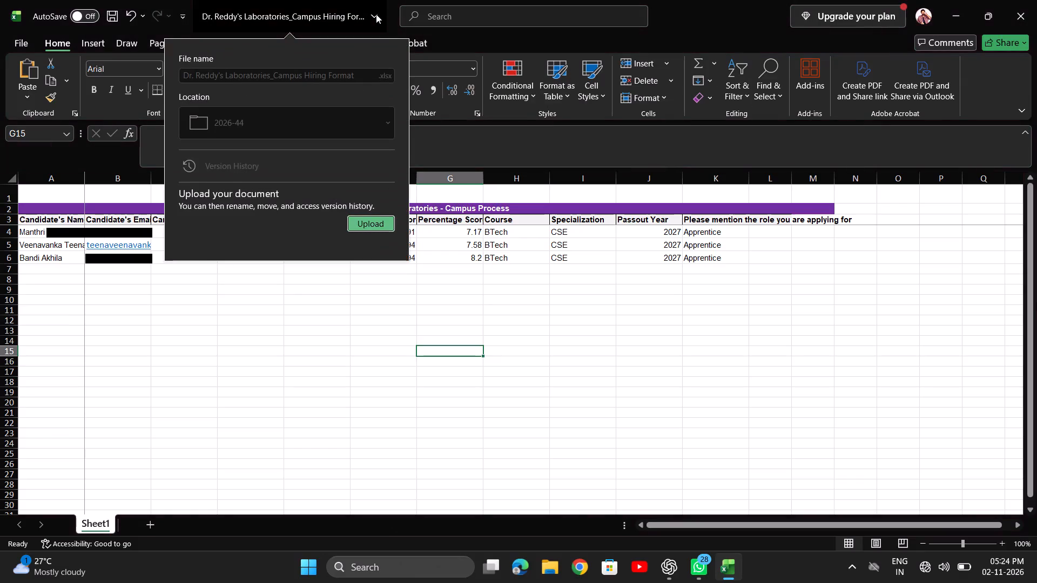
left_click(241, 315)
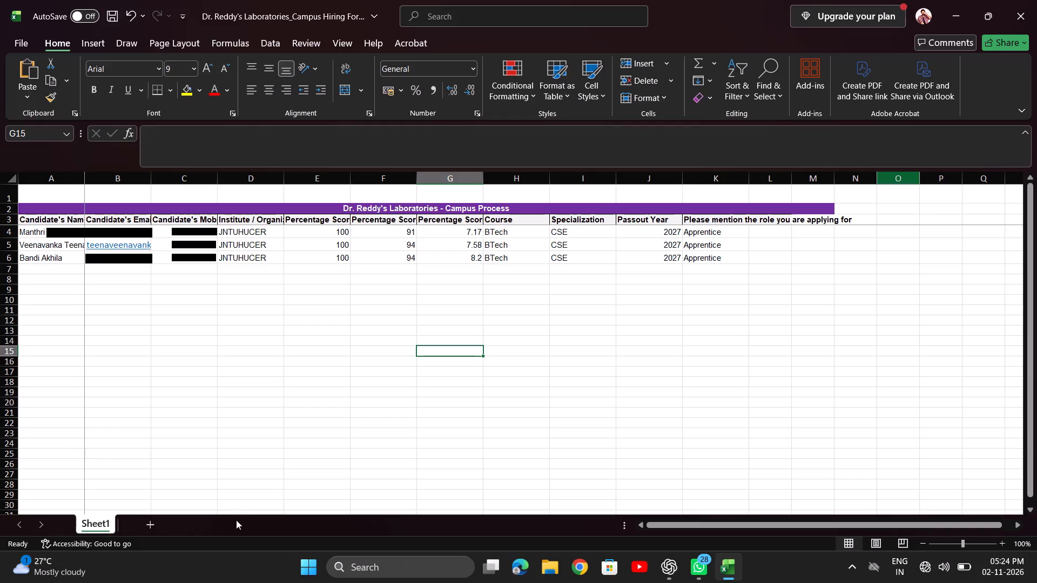
Add a blank worksheet after Sheet1 and return to the candidate data on Sheet1.
left_click(153, 520)
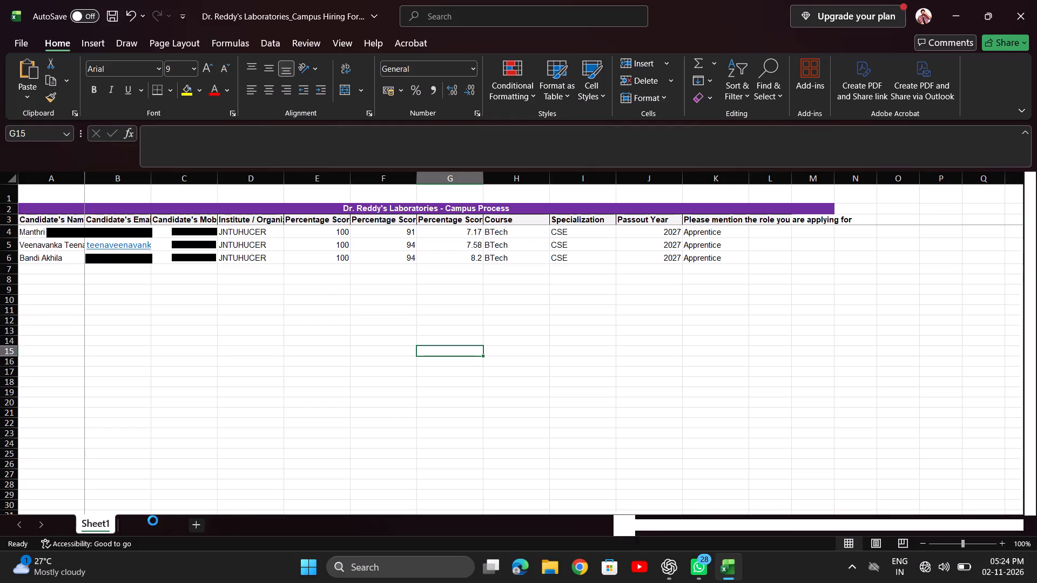
left_click(87, 524)
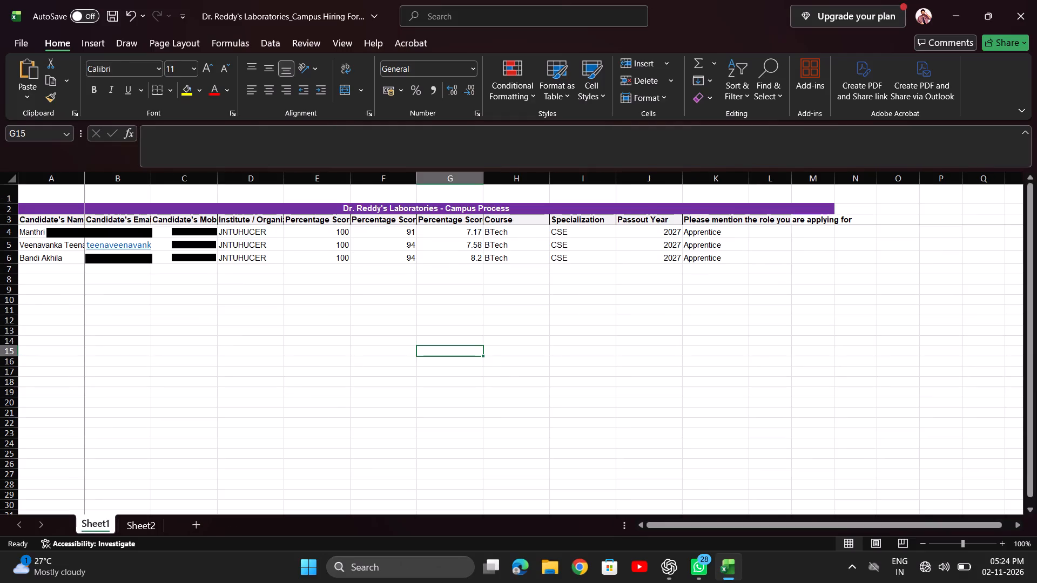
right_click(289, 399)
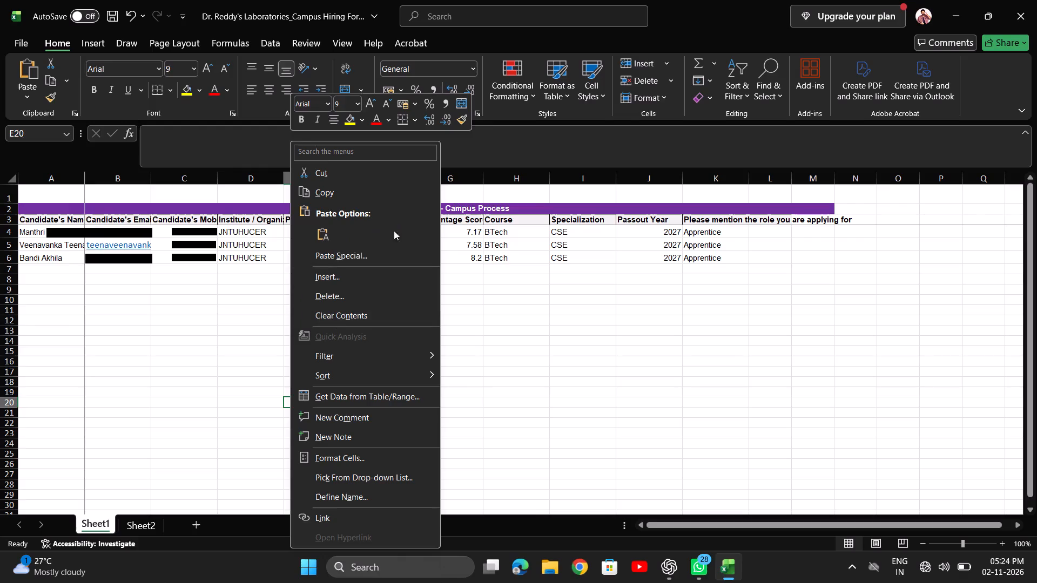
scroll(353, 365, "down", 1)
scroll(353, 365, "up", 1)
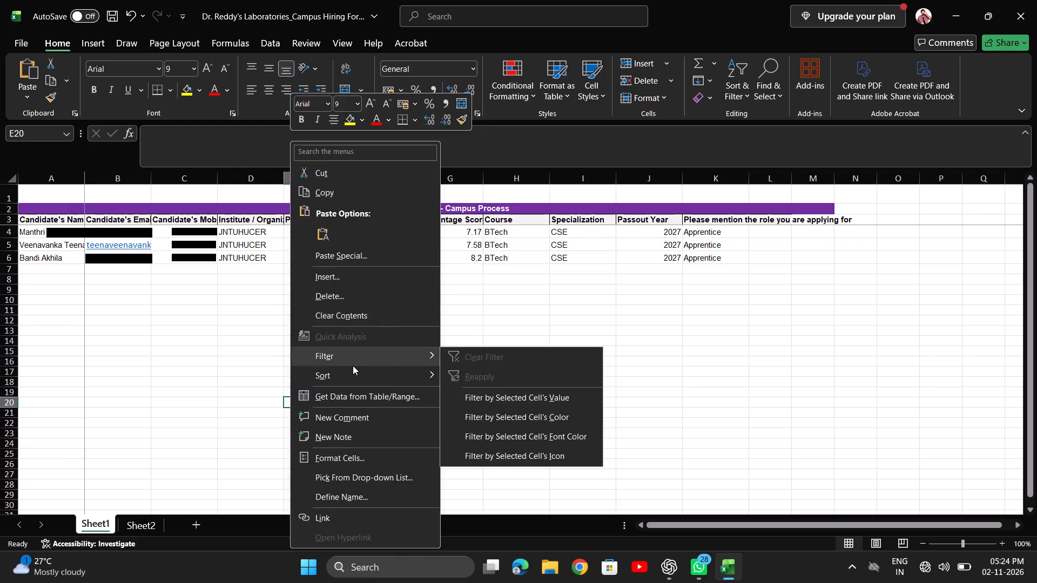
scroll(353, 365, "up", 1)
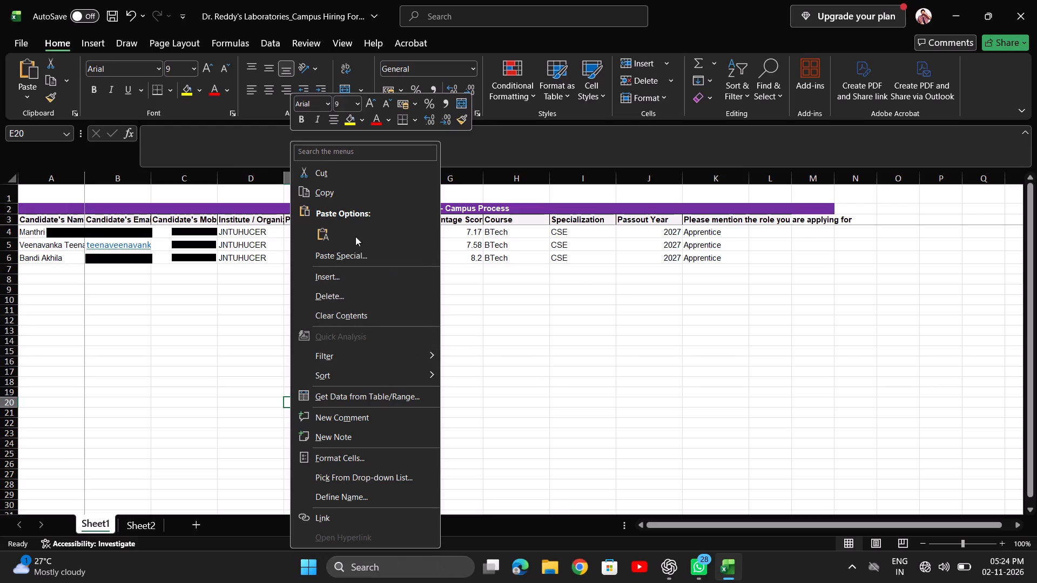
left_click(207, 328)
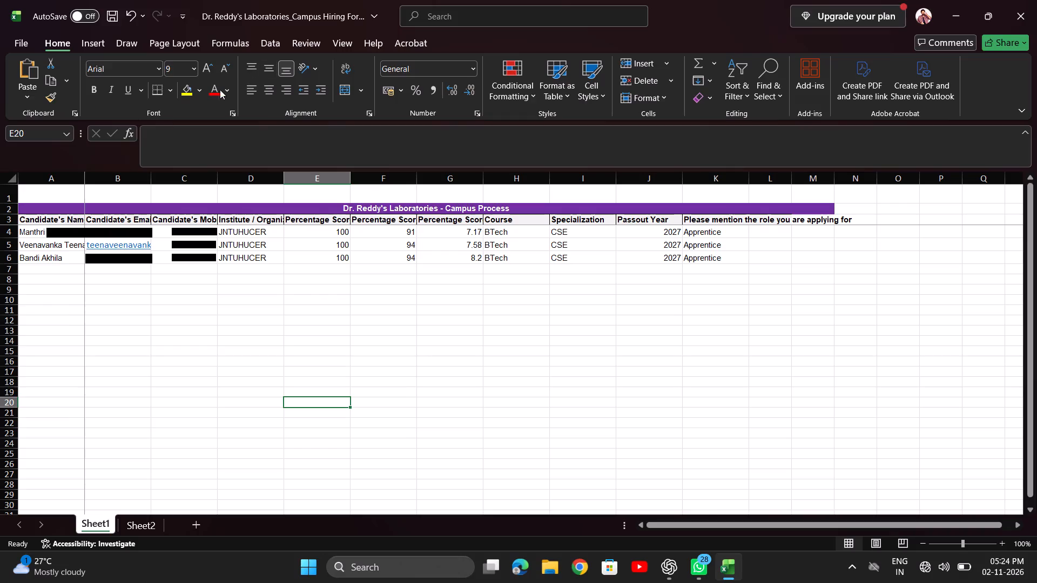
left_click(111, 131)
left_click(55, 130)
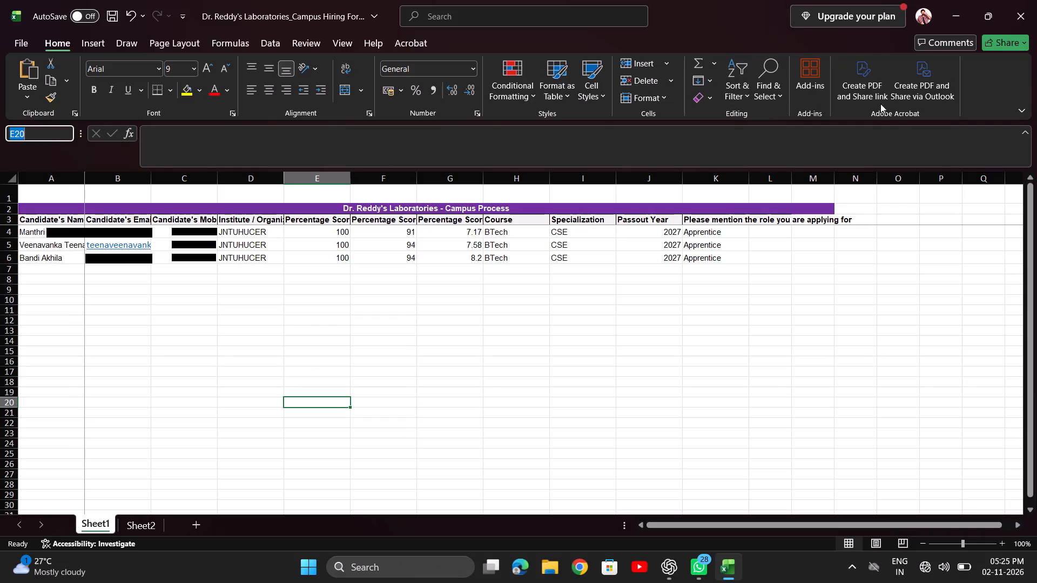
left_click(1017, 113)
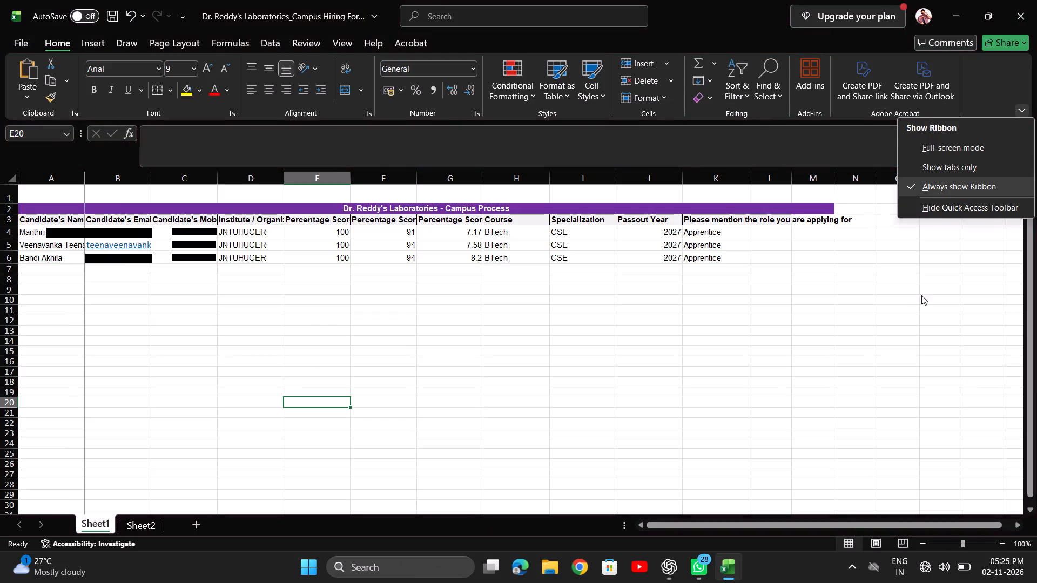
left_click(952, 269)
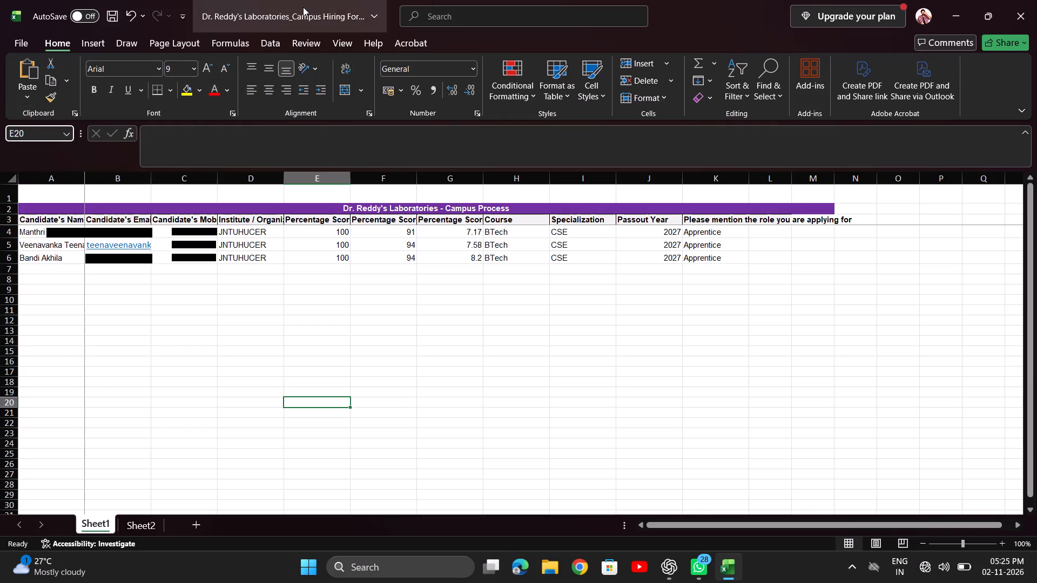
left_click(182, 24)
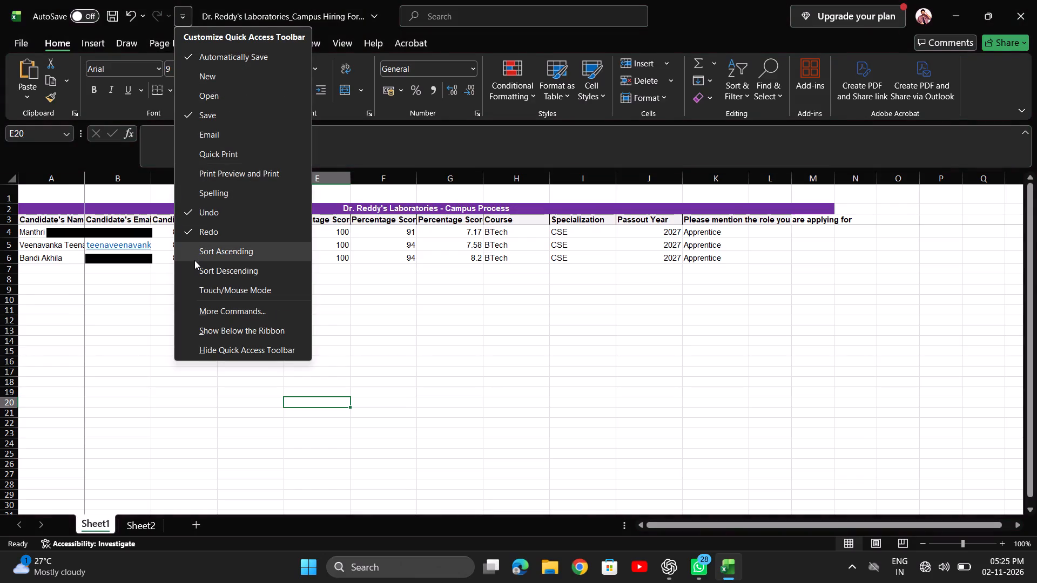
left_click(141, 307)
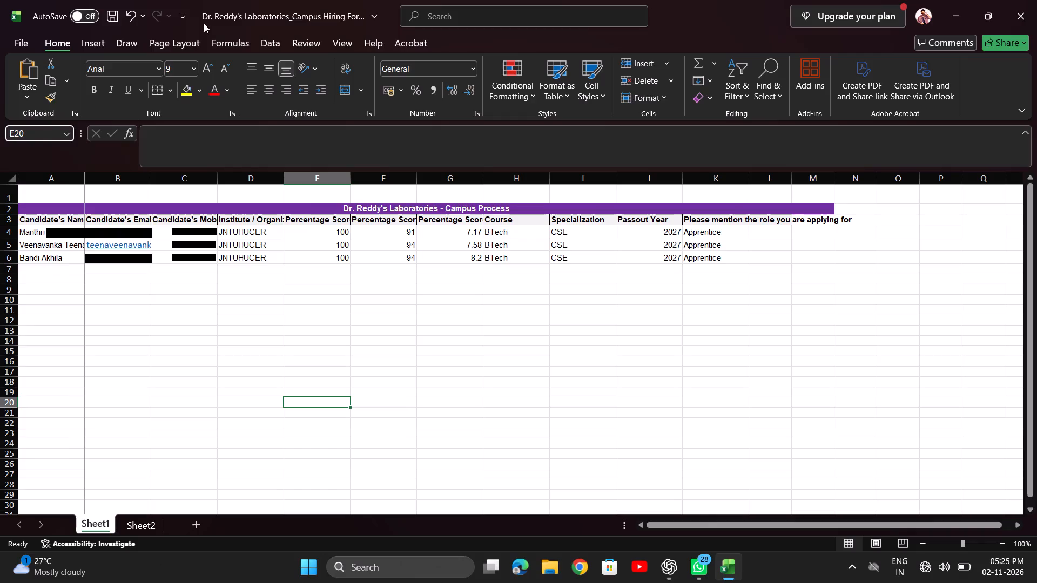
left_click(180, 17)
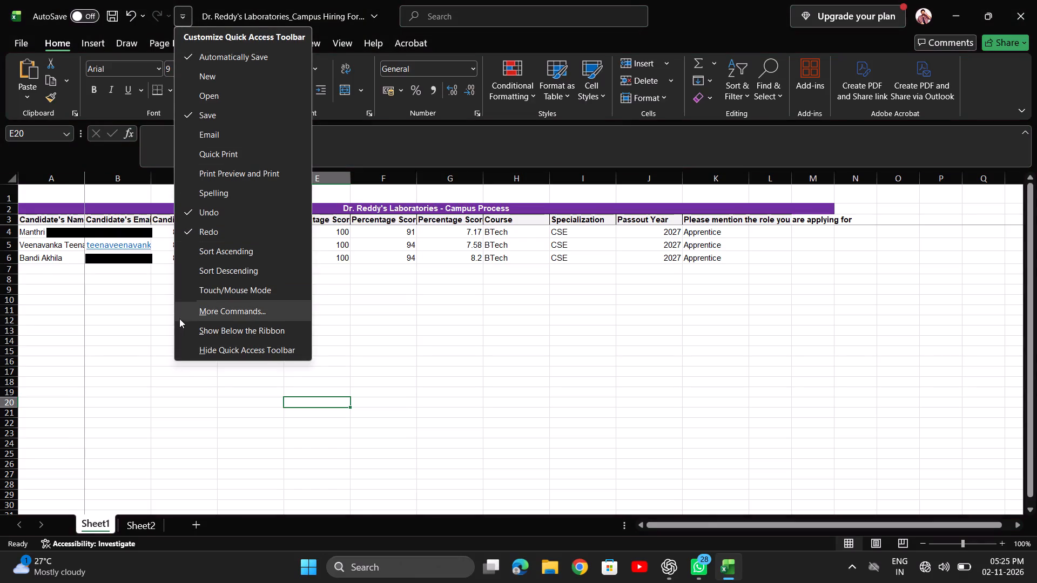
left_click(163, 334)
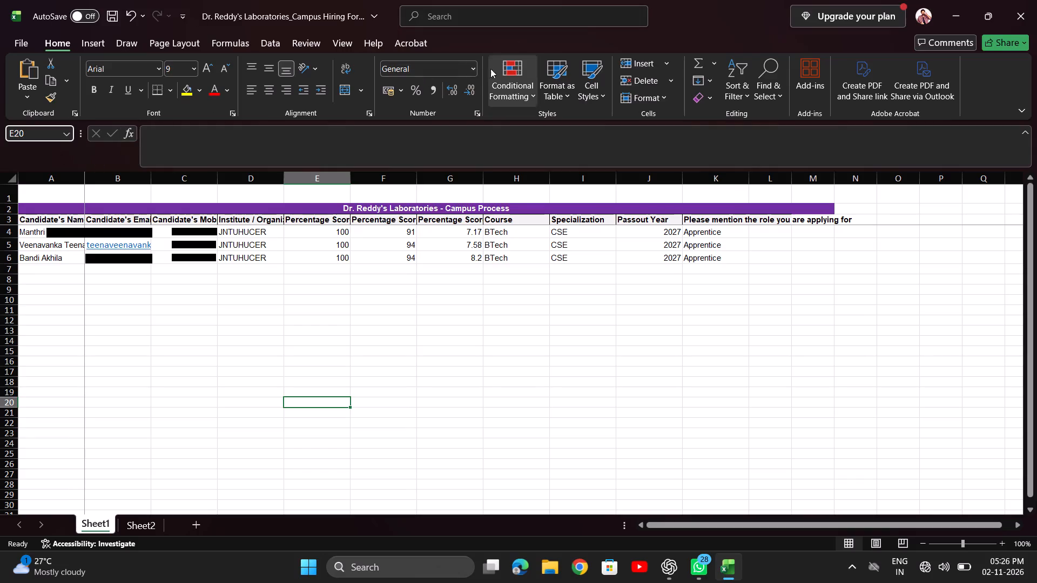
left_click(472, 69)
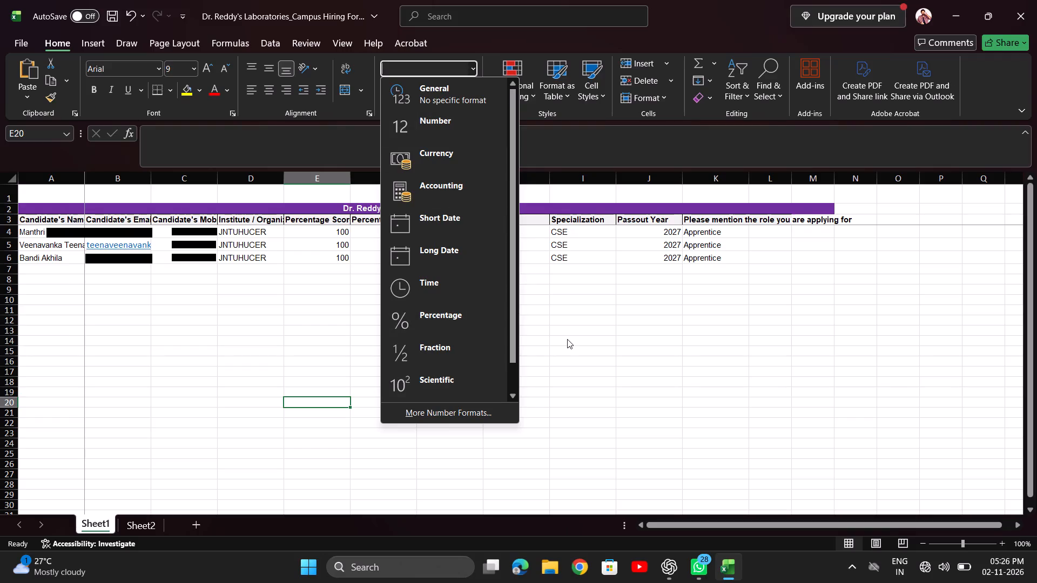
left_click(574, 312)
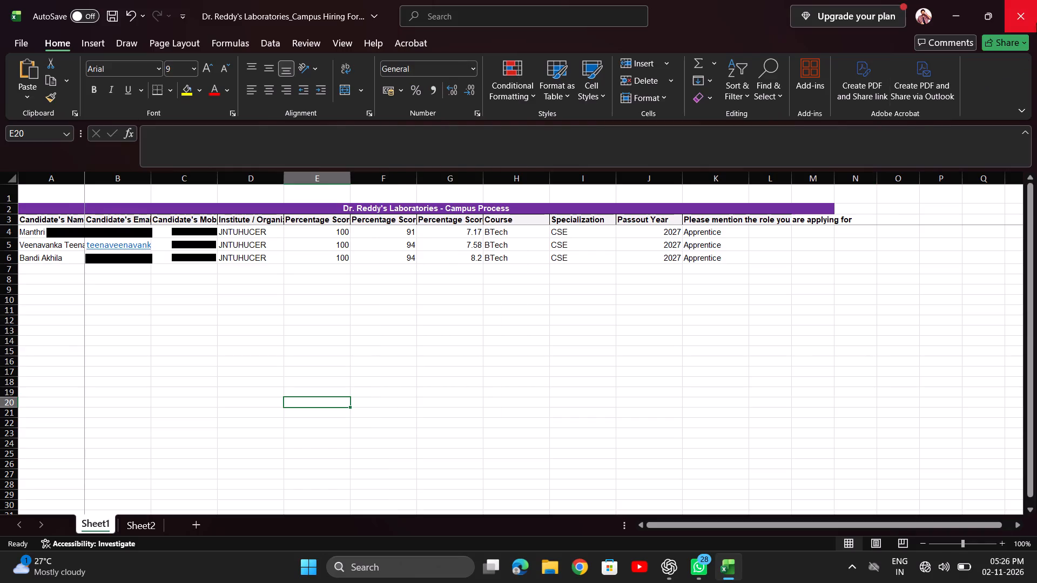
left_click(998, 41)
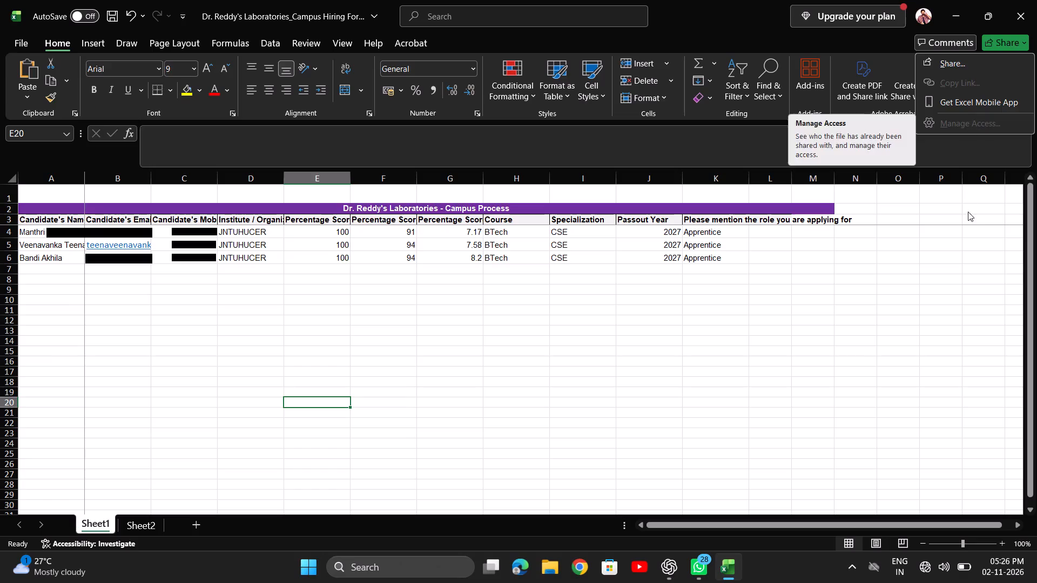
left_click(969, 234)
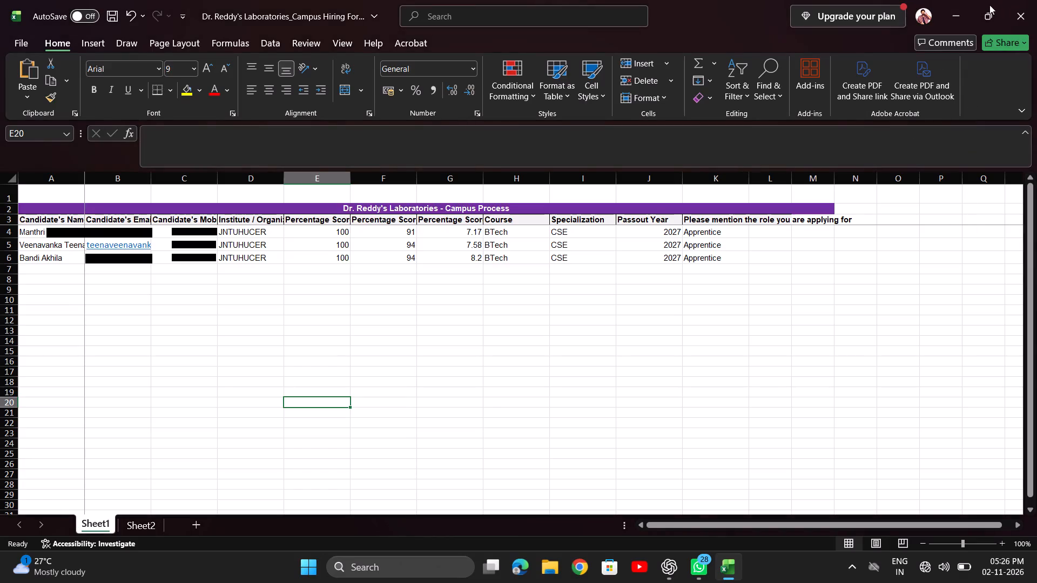
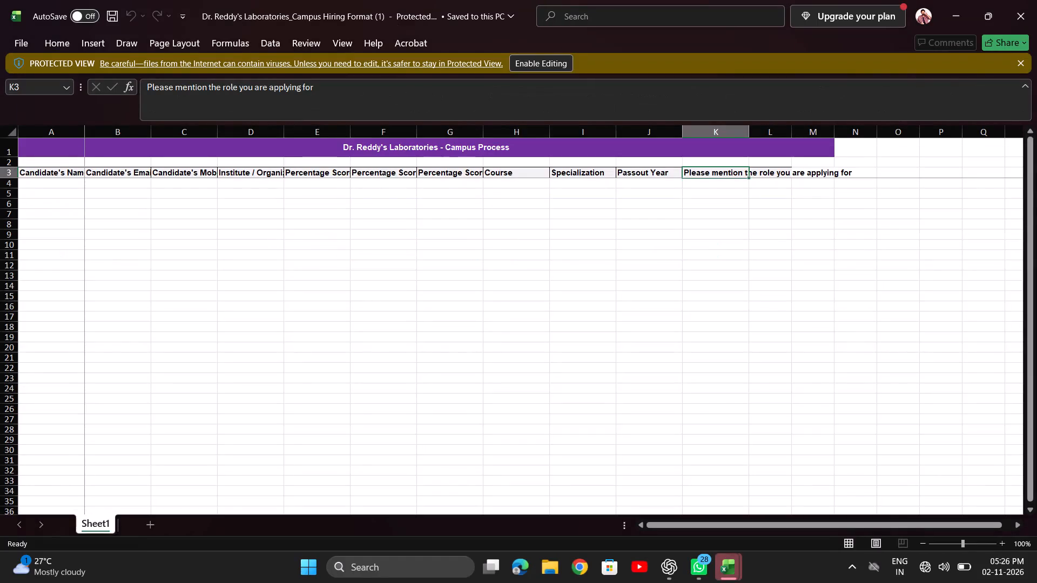
Enable editing in the protected blank workbook Dr. Reddy's Laboratories_Campus Hiring Format (1) and minimise its window.
scroll(754, 229, "up", 1)
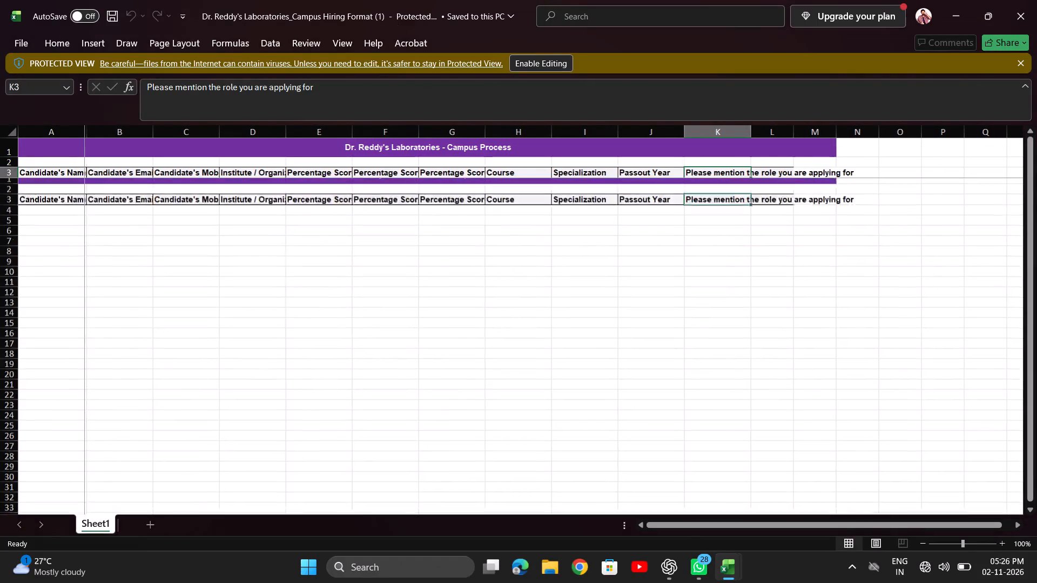
scroll(754, 229, "up", 1)
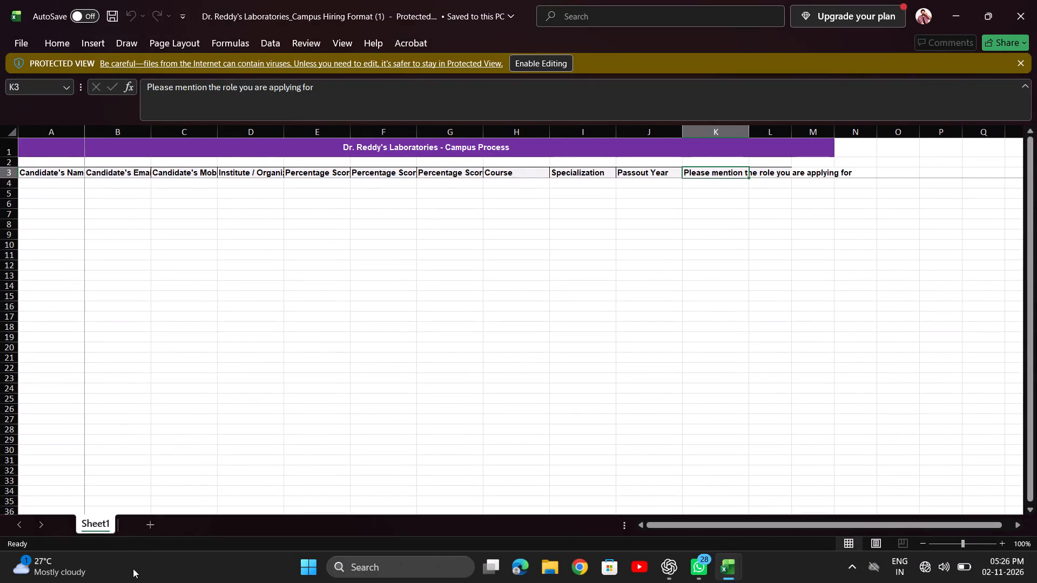
left_click(104, 530)
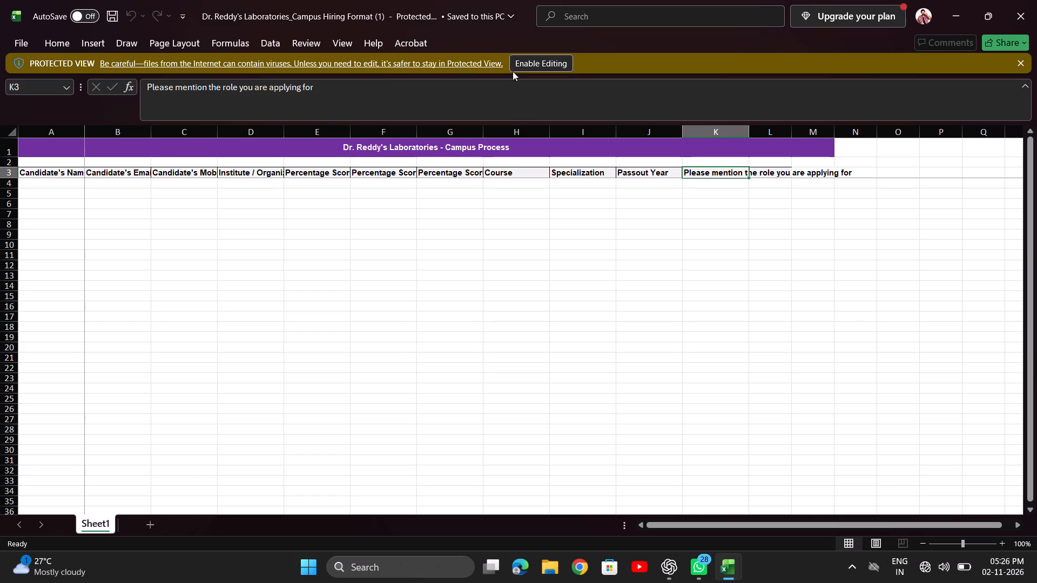
left_click(526, 63)
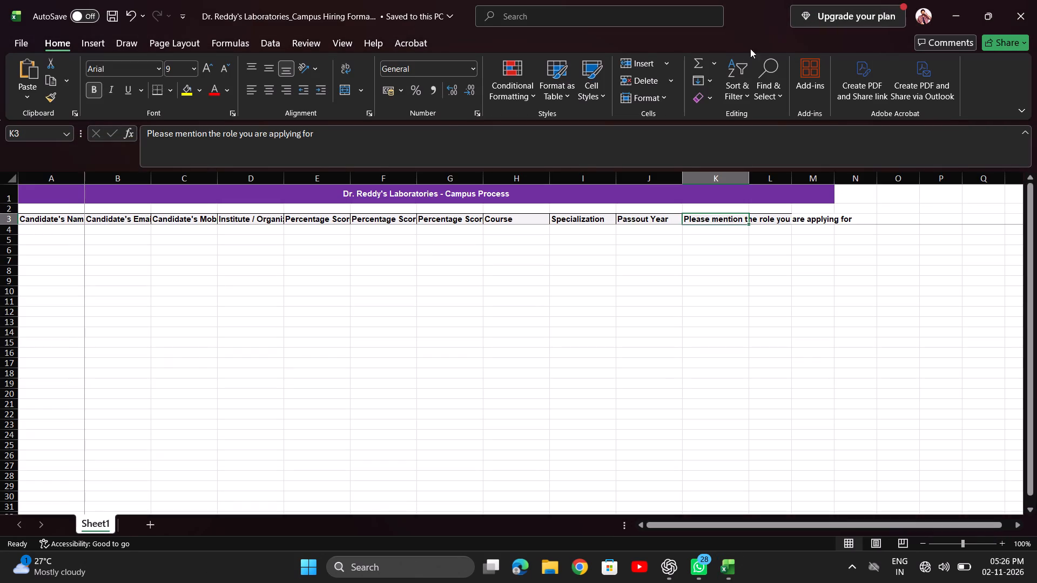
left_click(957, 19)
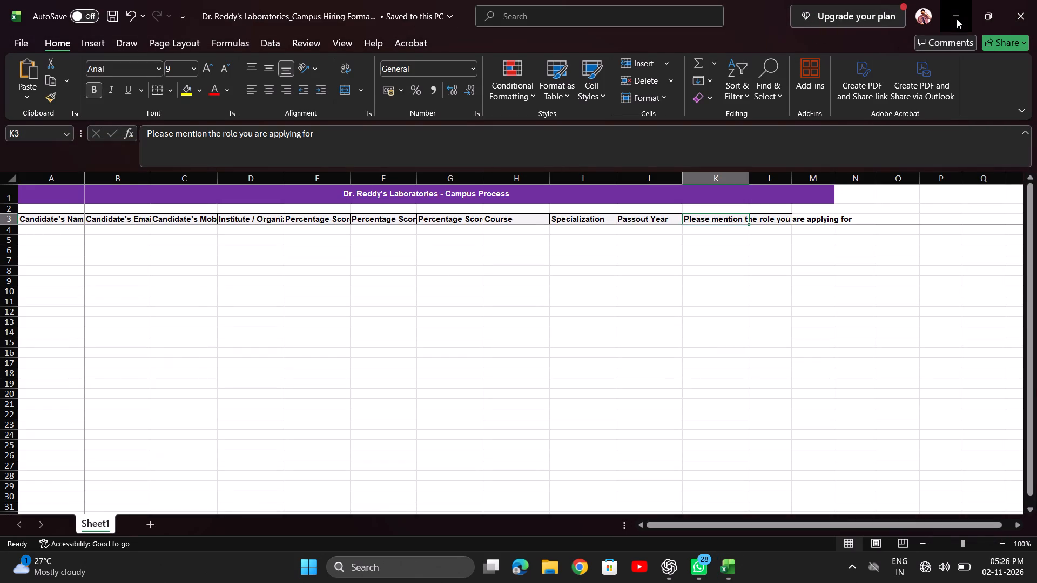